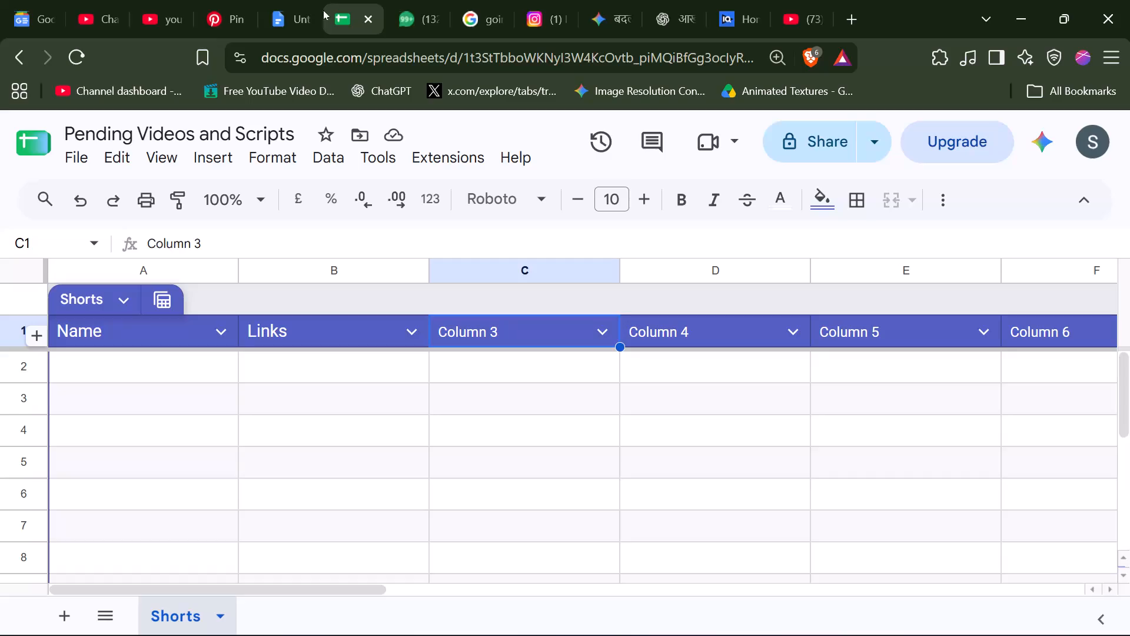
# Rename the first column header of the Shorts table as "Script Name".
pyautogui.click(65, 337)
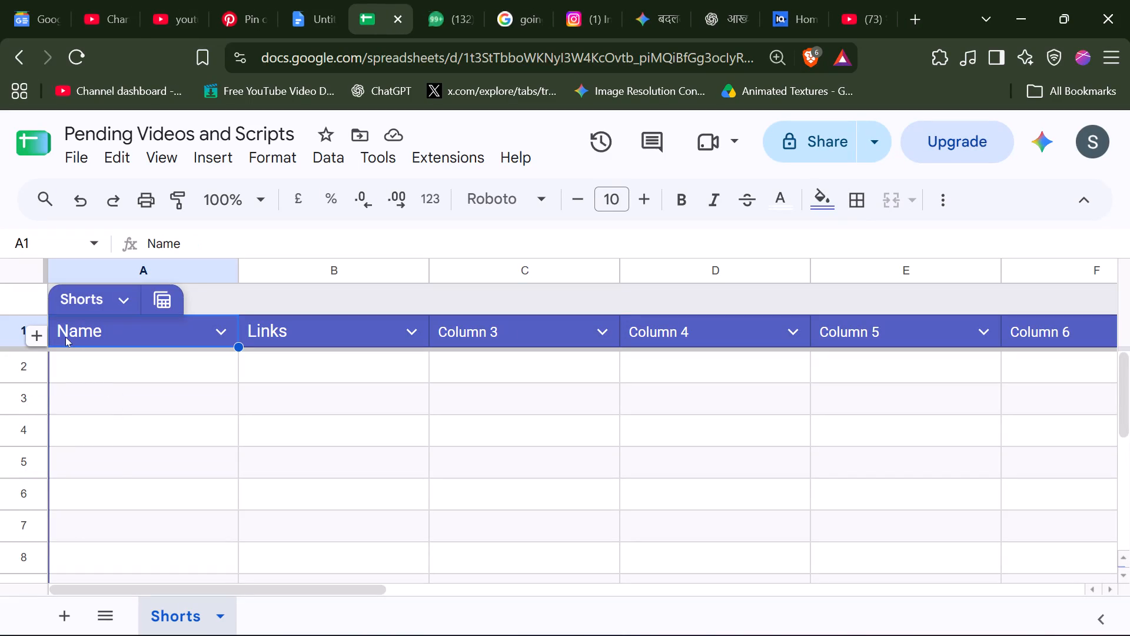
pyautogui.click(52, 330)
pyautogui.tripleClick(57, 330)
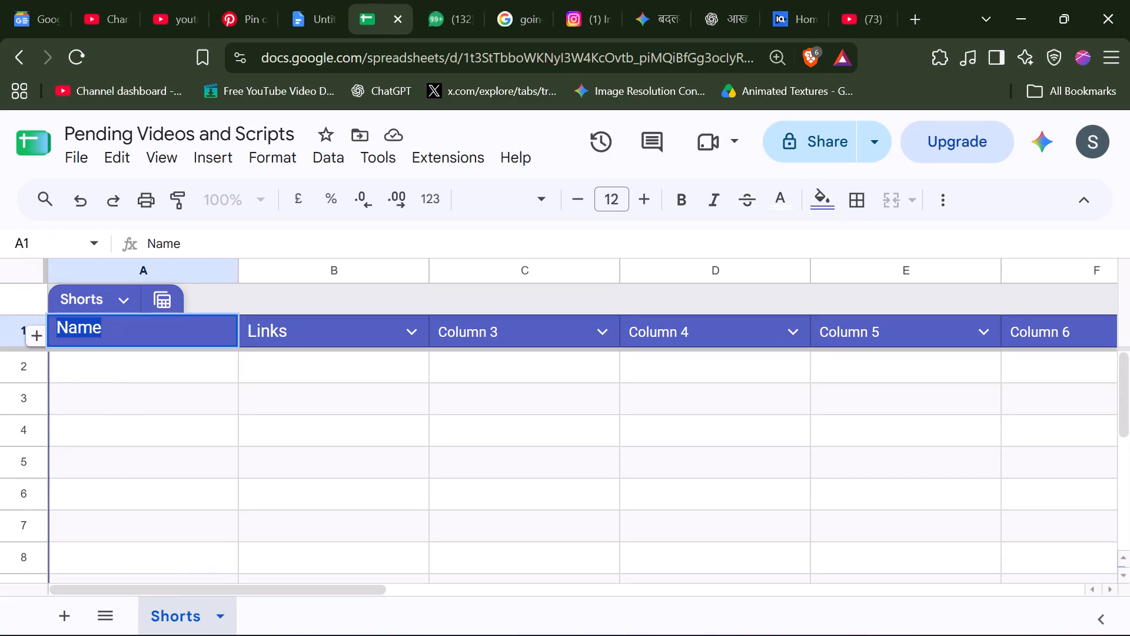
pyautogui.click(58, 330)
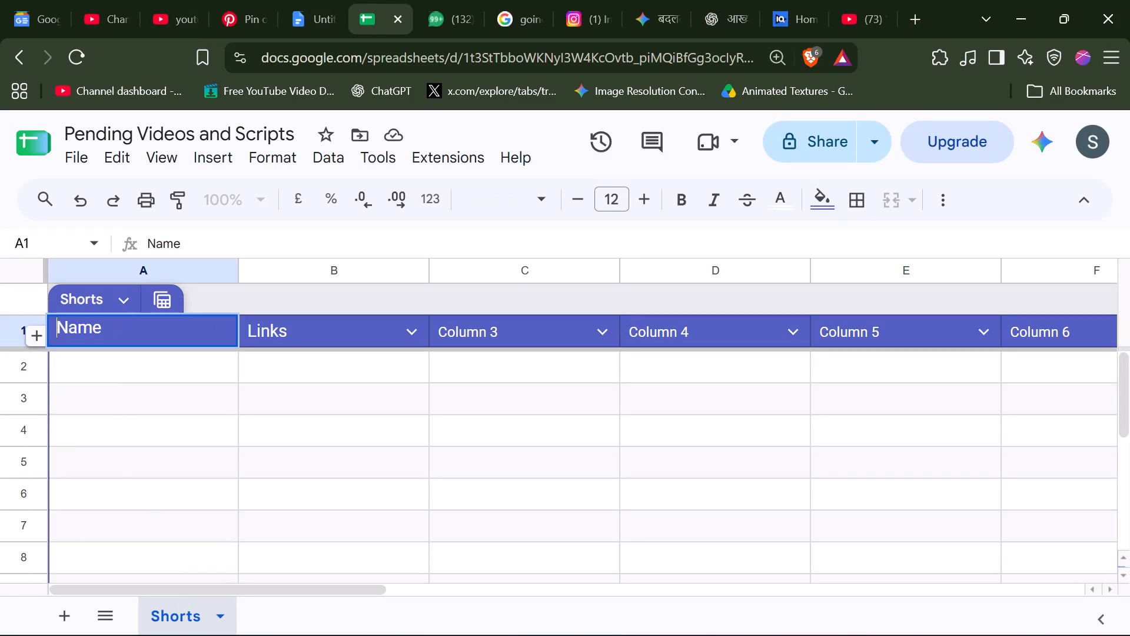
pyautogui.write('Scr')
pyautogui.write('ip')
pyautogui.write('t')
pyautogui.press('space')
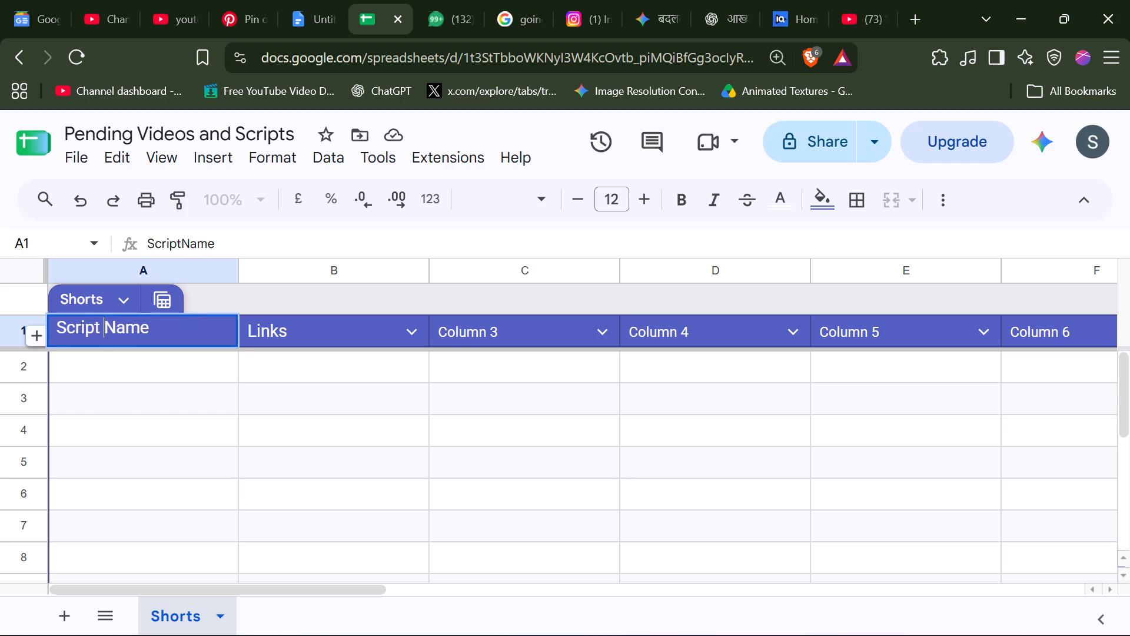
# Replace the "Links" header in cell B1 with "Shoot progress ?".
pyautogui.tripleClick(266, 329)
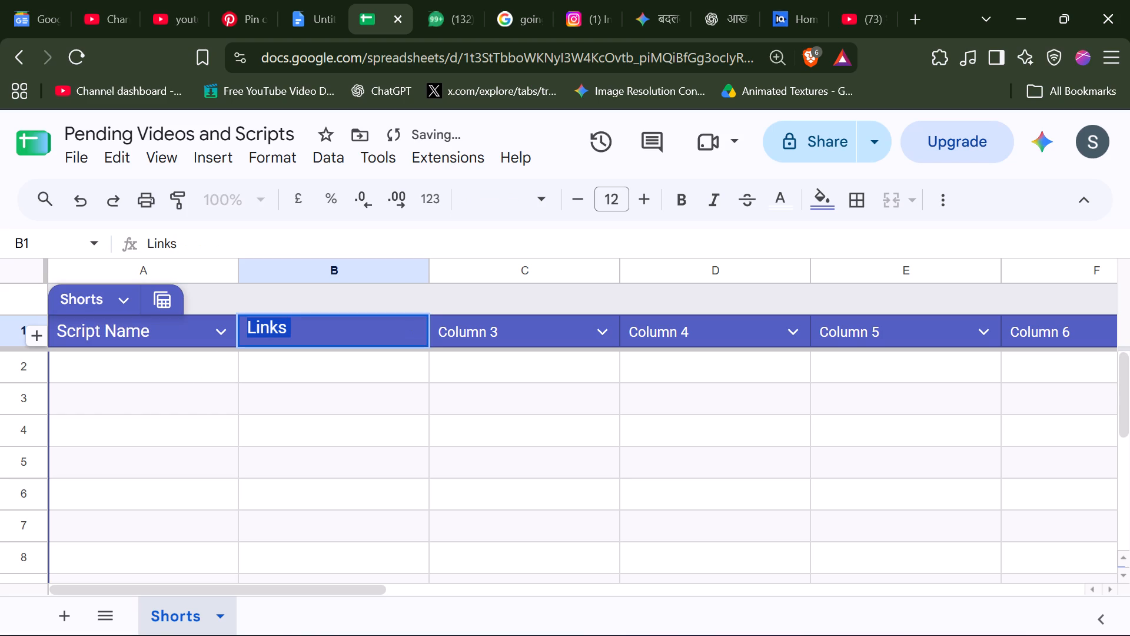
pyautogui.hotkey('shift', 's')
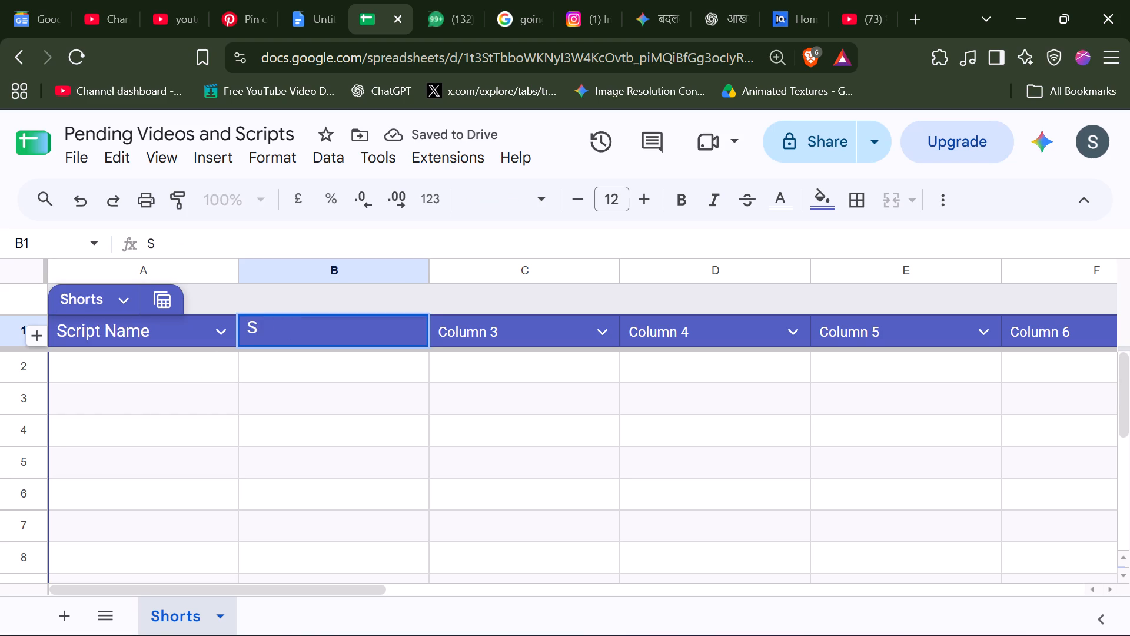
pyautogui.write('hoot')
pyautogui.press('space')
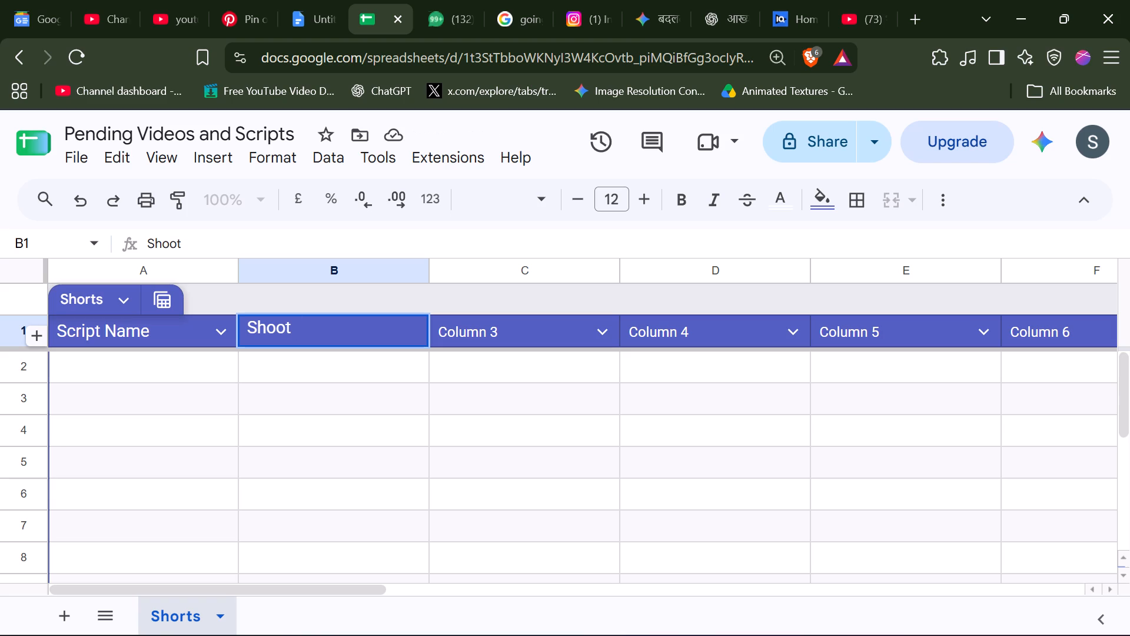
pyautogui.write('pr')
pyautogui.write('ogress')
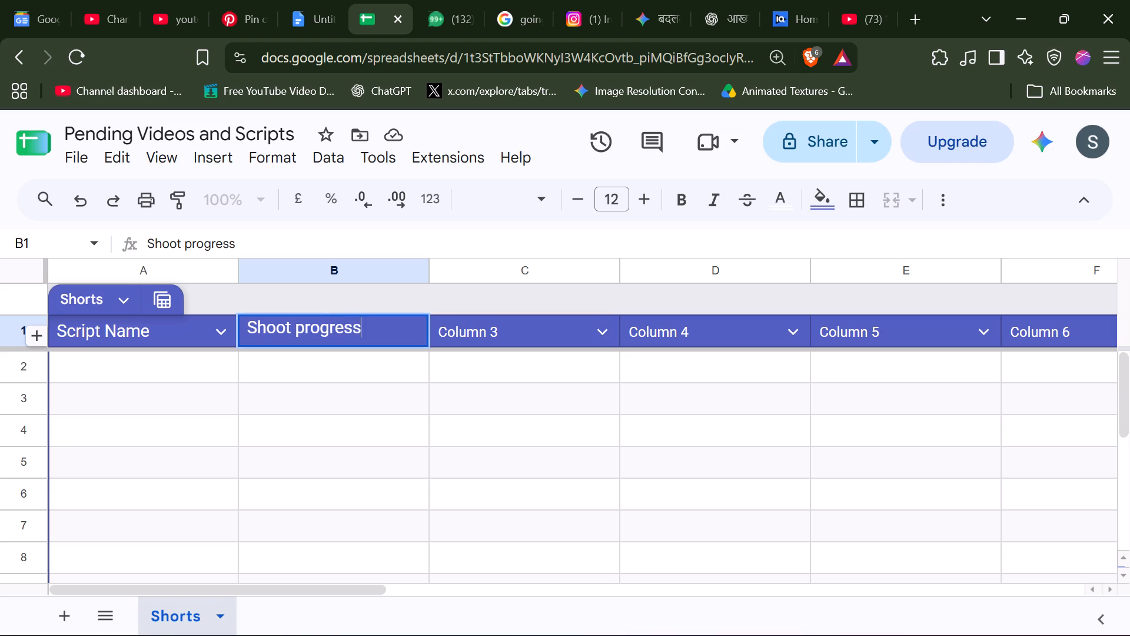
pyautogui.press('space')
pyautogui.write('?')
# Copy the header text "Shoot progress ?" from B1 over the "Column 3" header in C1.
pyautogui.tripleClick(326, 332)
pyautogui.click(326, 332)
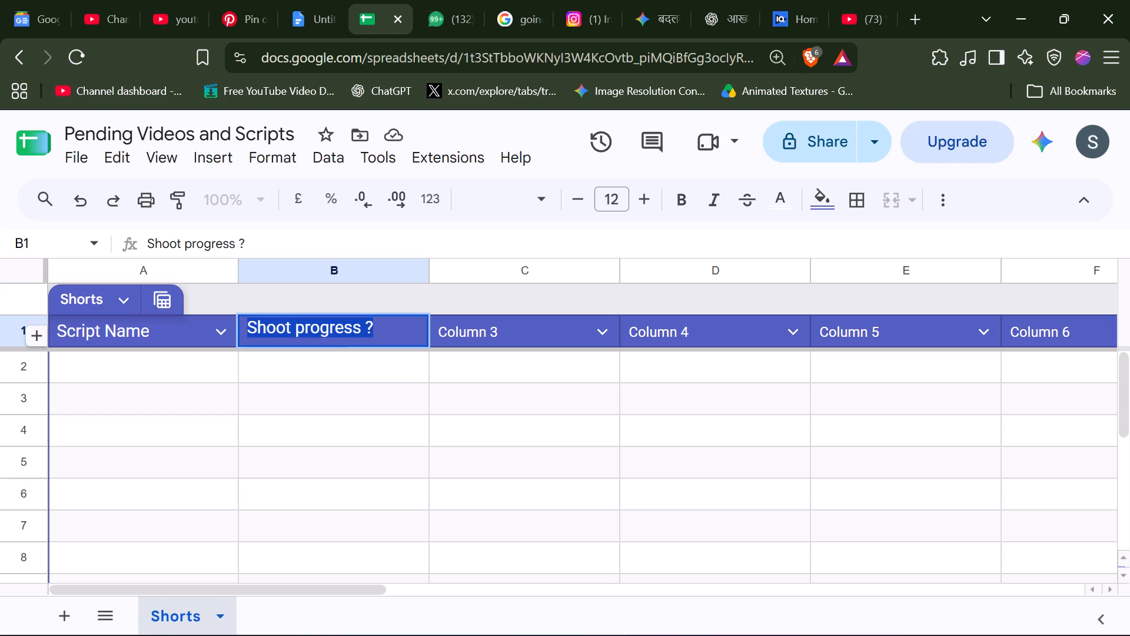
pyautogui.hotkey('ctrl', 'c')
pyautogui.click(489, 333)
pyautogui.tripleClick(489, 333)
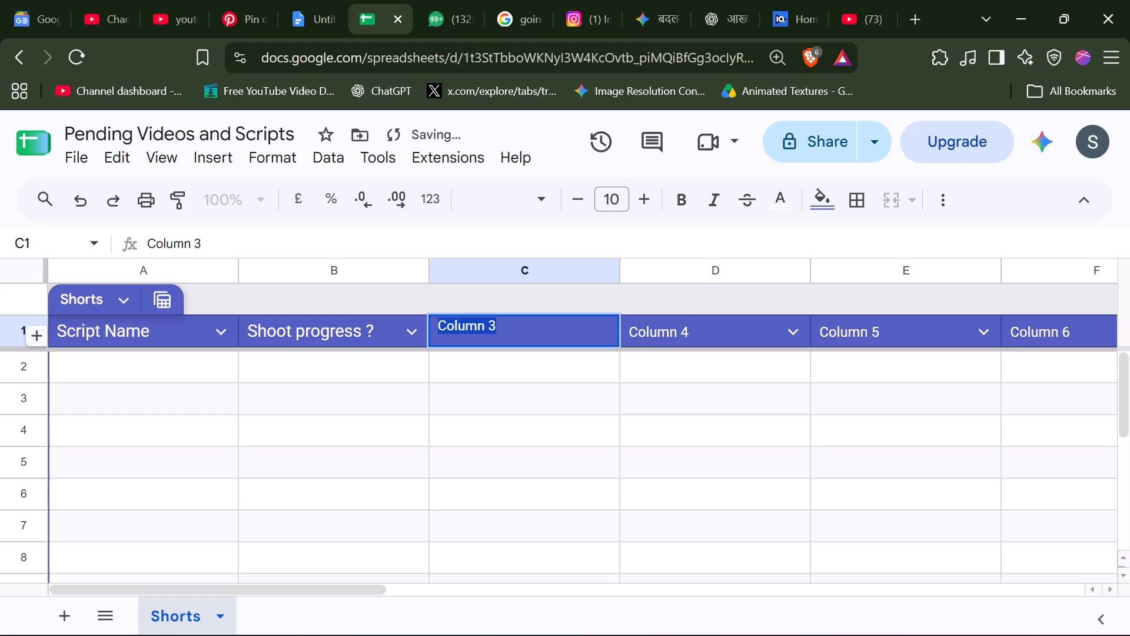
pyautogui.hotkey('ctrl', 'v')
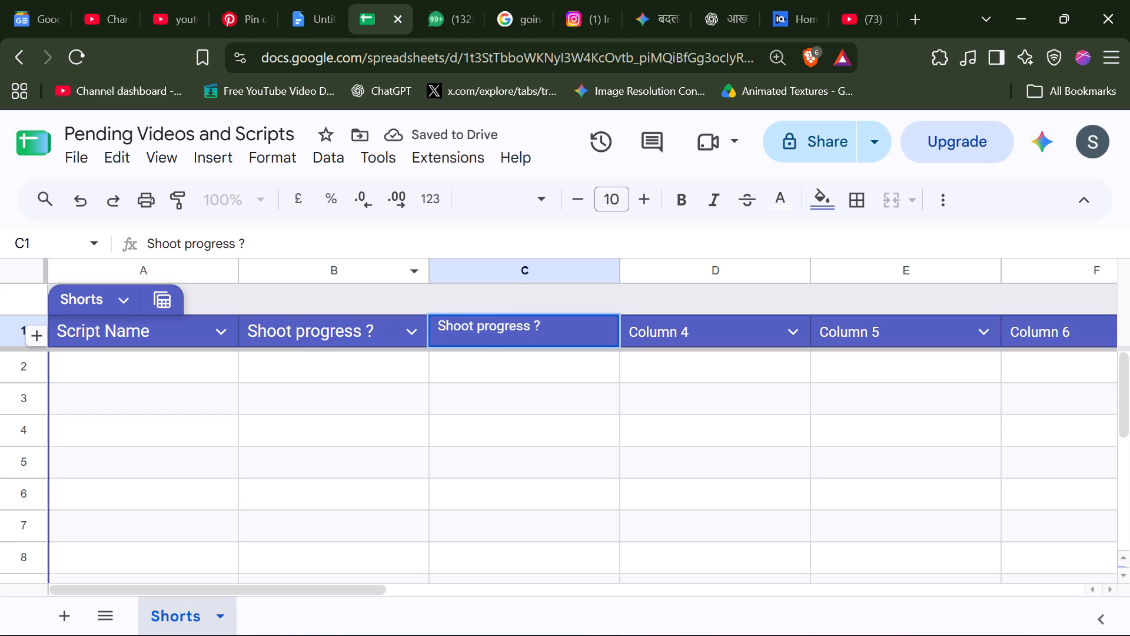
# Set the font size of the "Shoot progress ?" header text in C1 to 12.
pyautogui.click(639, 207)
pyautogui.click(639, 207)
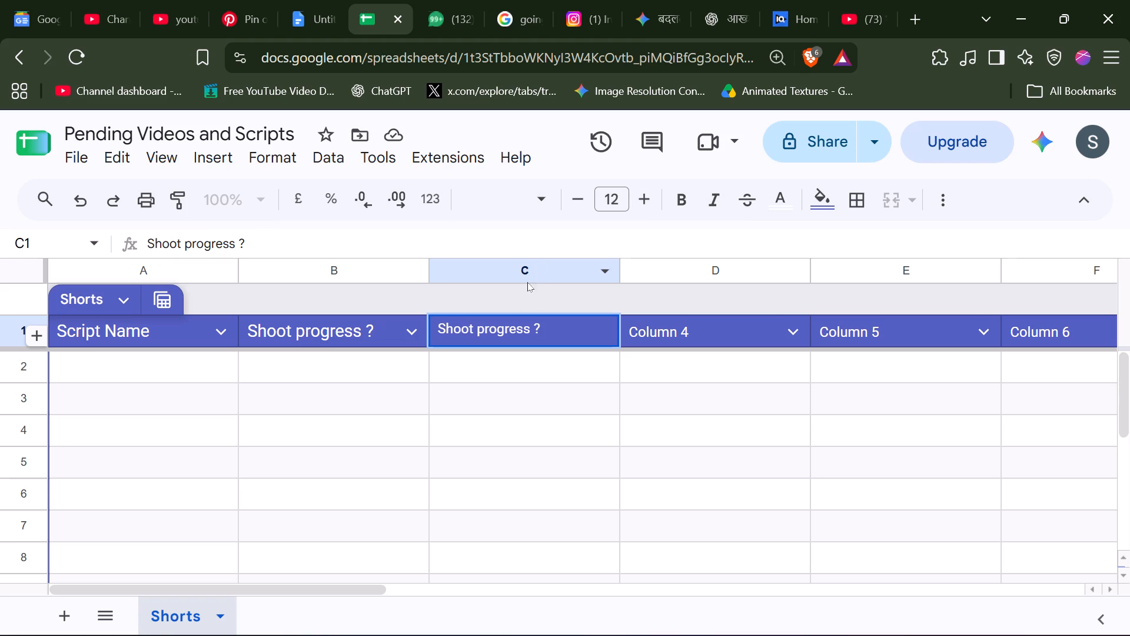
pyautogui.tripleClick(481, 337)
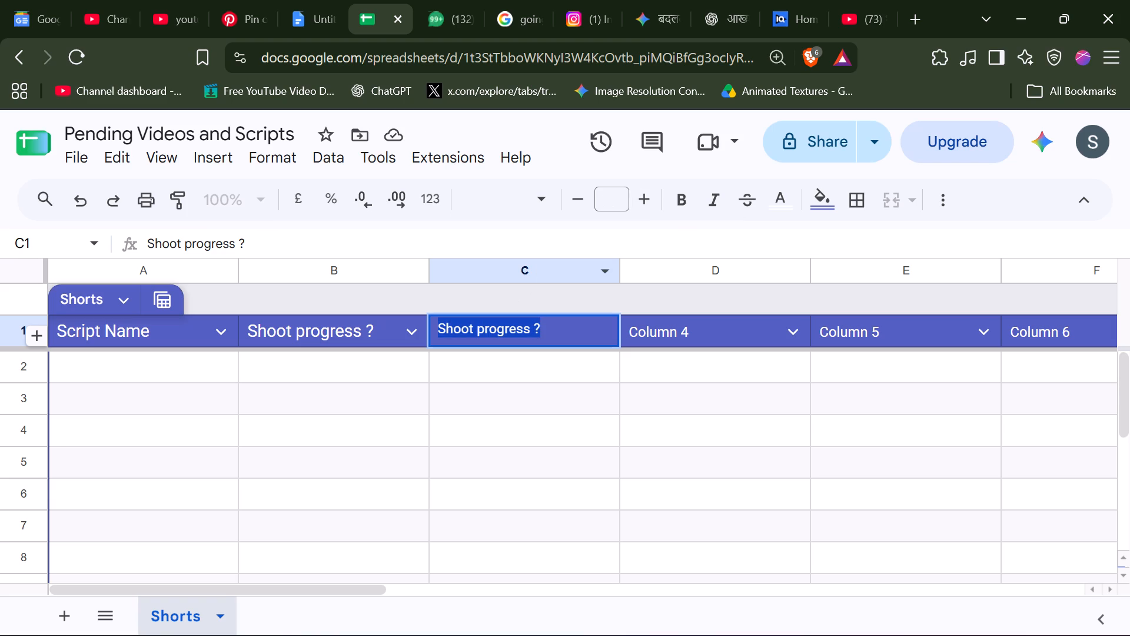
pyautogui.click(642, 200)
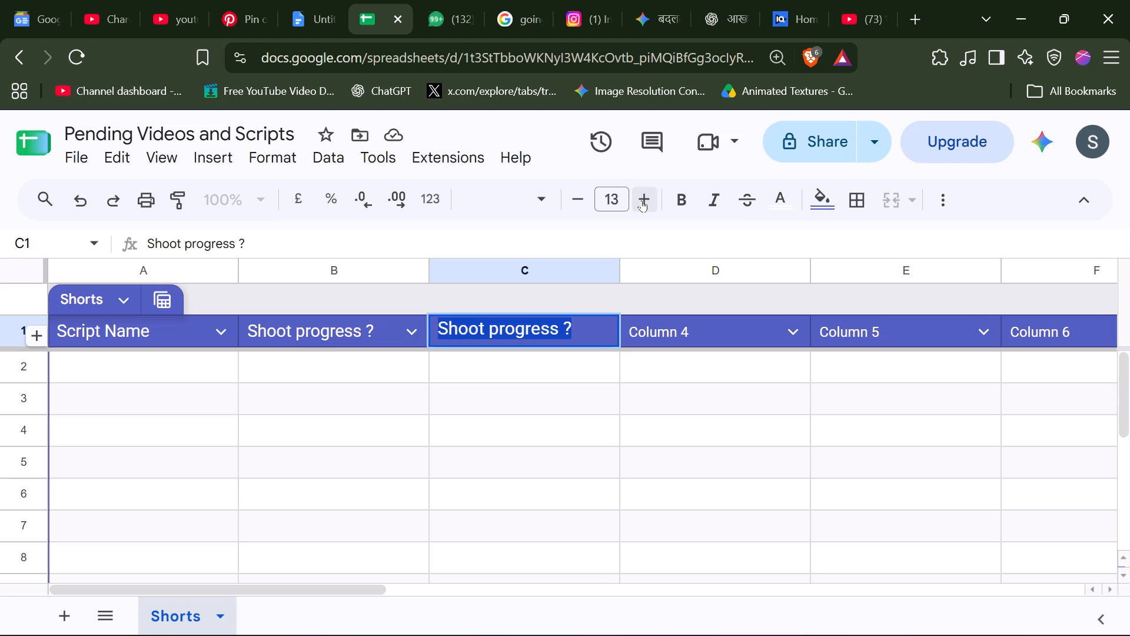
pyautogui.click(642, 200)
pyautogui.click(580, 203)
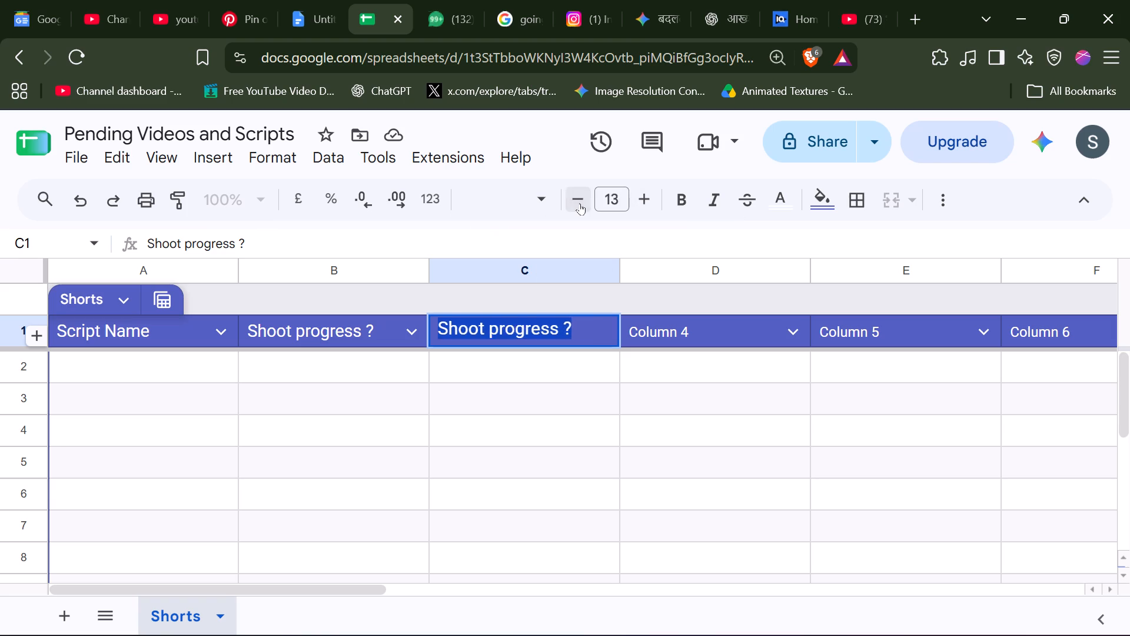
pyautogui.click(580, 203)
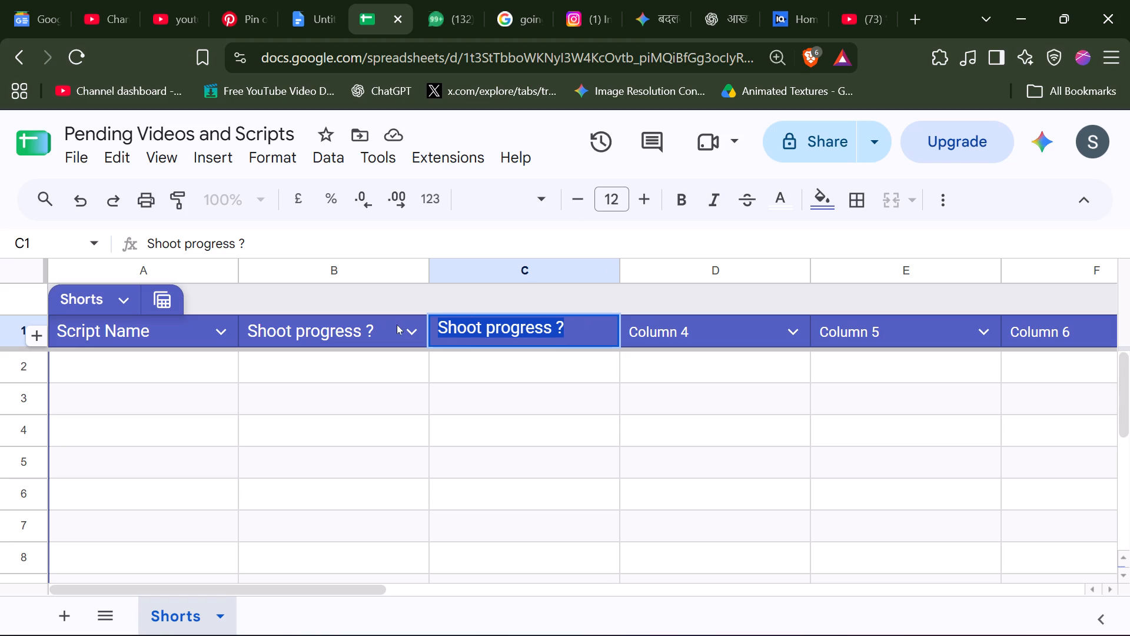
# Rename the second column header in B1 as "Drive Link".
pyautogui.tripleClick(318, 335)
pyautogui.click(318, 335)
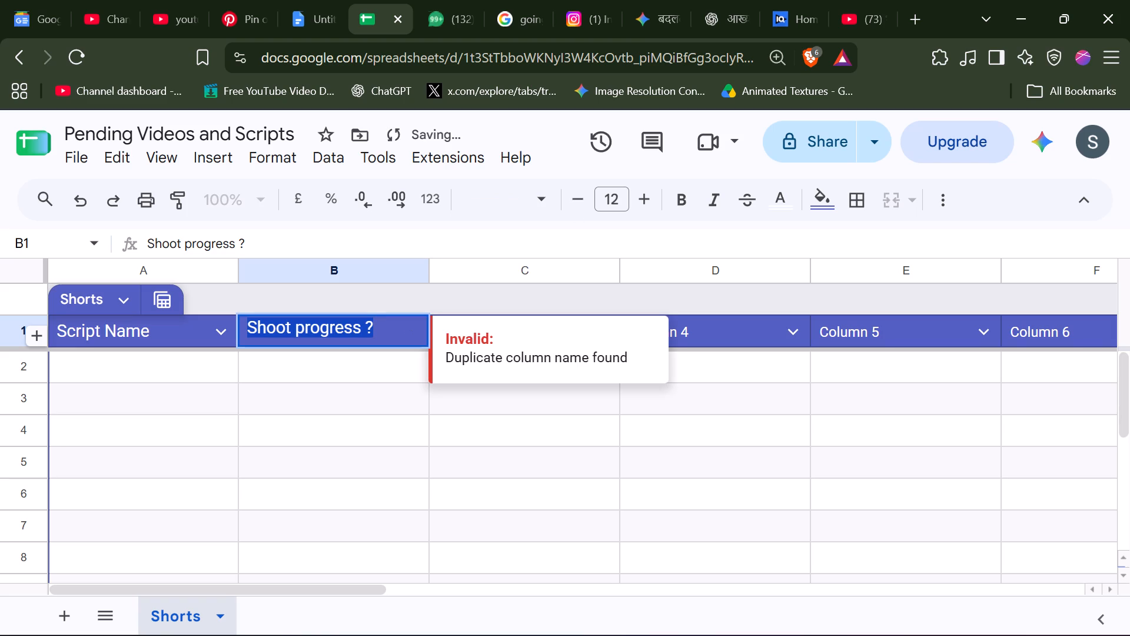
pyautogui.hotkey('shift', 'd')
pyautogui.press('t')
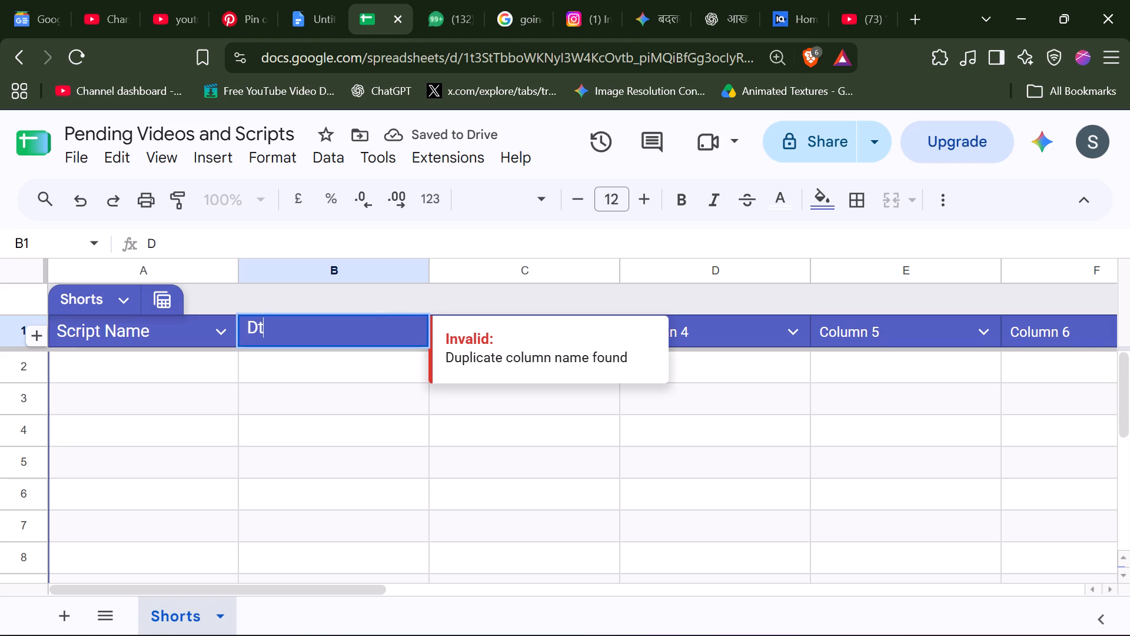
pyautogui.press('BackSpace')
pyautogui.write('rive Link')
pyautogui.click(273, 384)
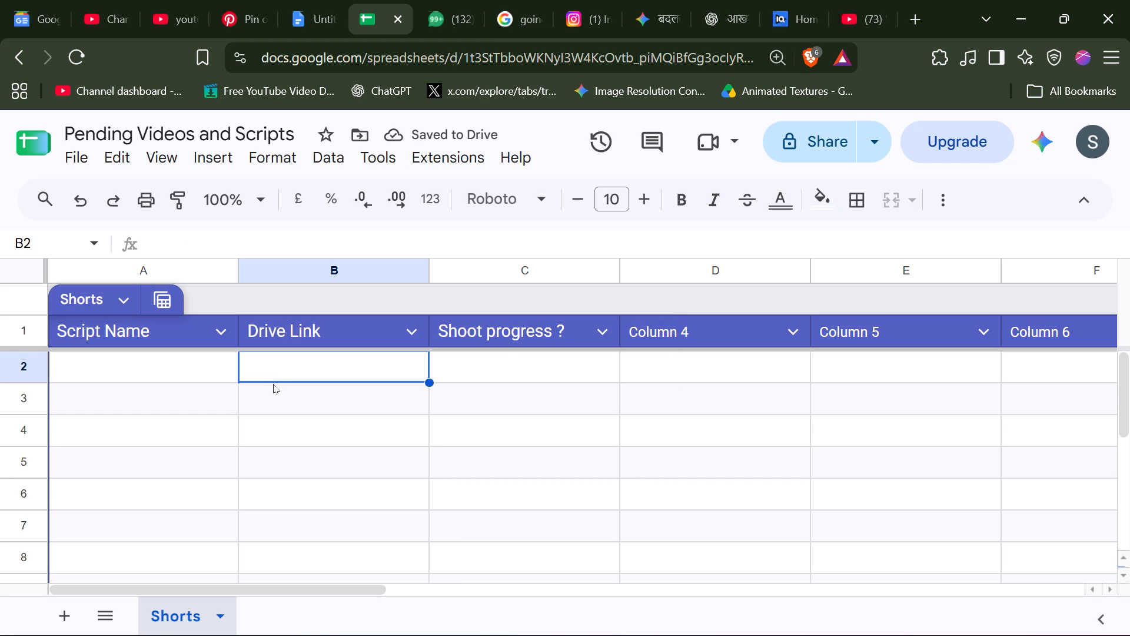
# Make the "Script Name", "Drive Link" and "Shoot progress ?" headers bold, finishing with cell A2 selected.
pyautogui.tripleClick(129, 332)
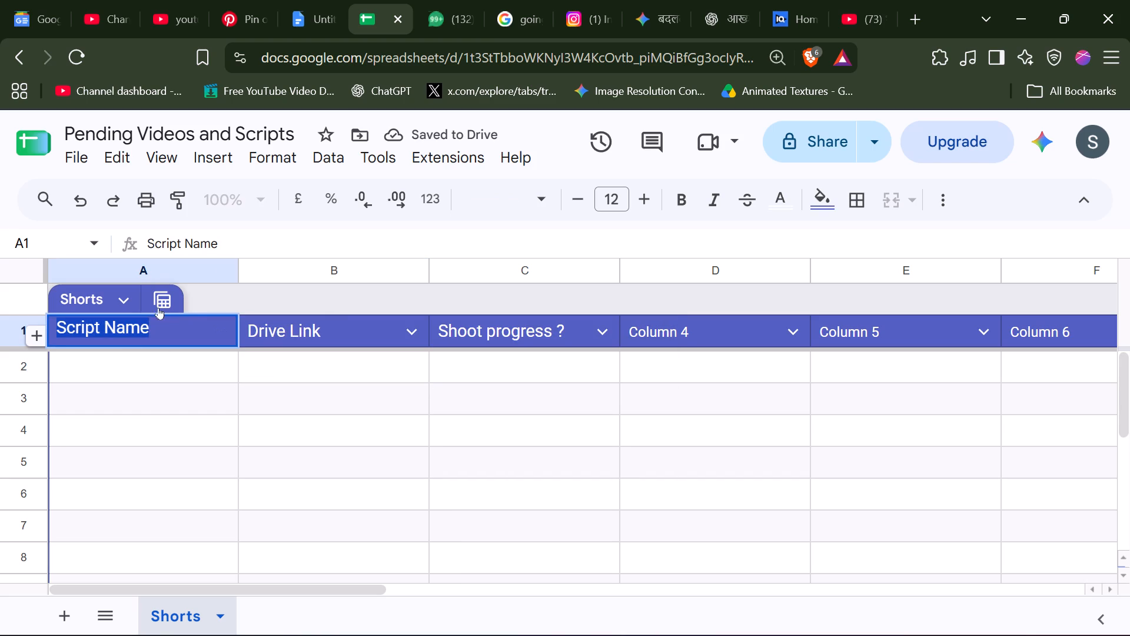
pyautogui.click(683, 194)
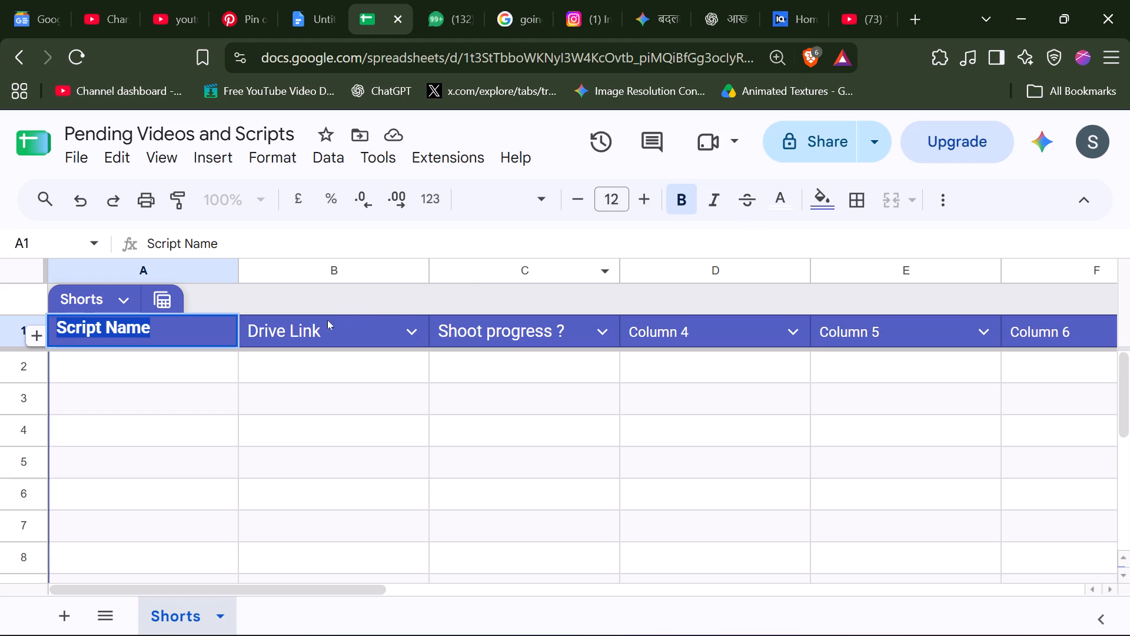
pyautogui.tripleClick(293, 327)
pyautogui.click(293, 327)
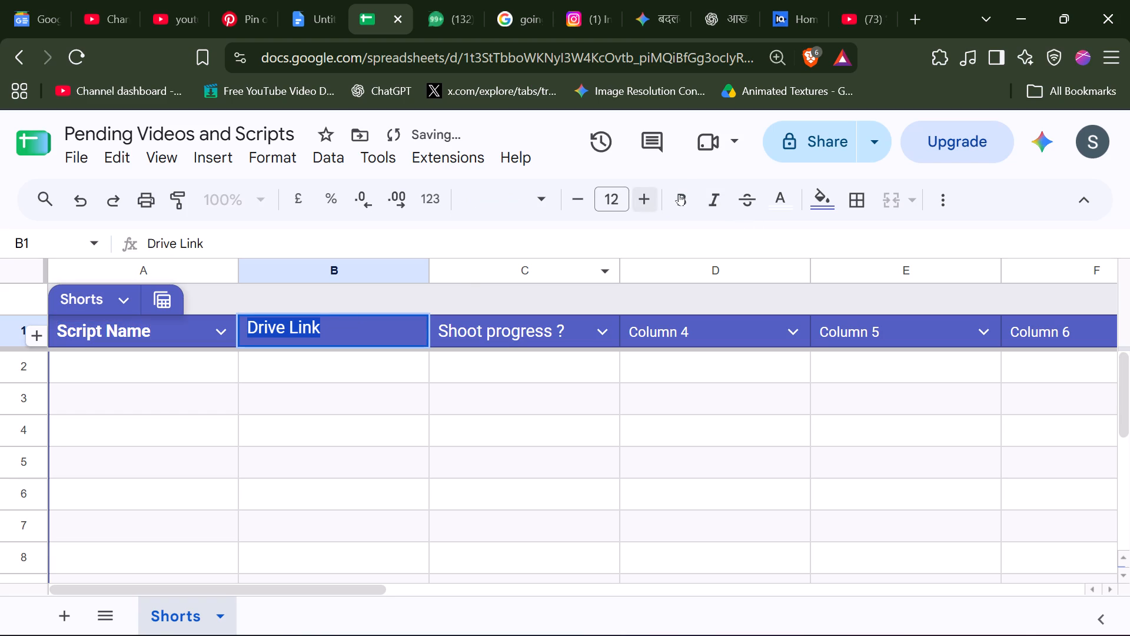
pyautogui.click(672, 196)
pyautogui.tripleClick(520, 322)
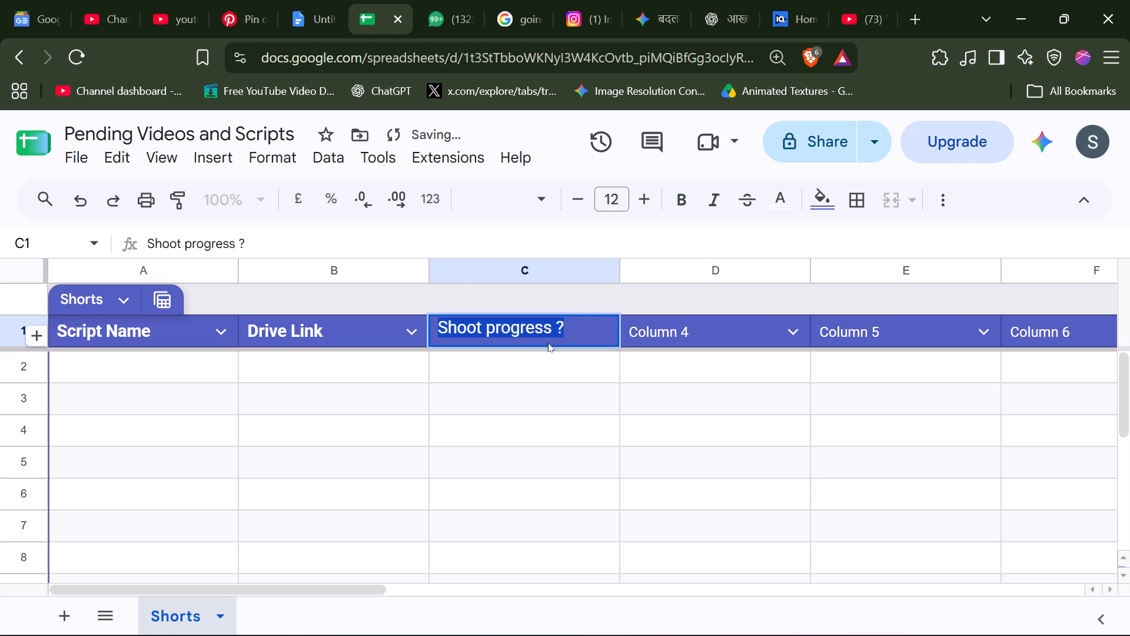
pyautogui.click(683, 188)
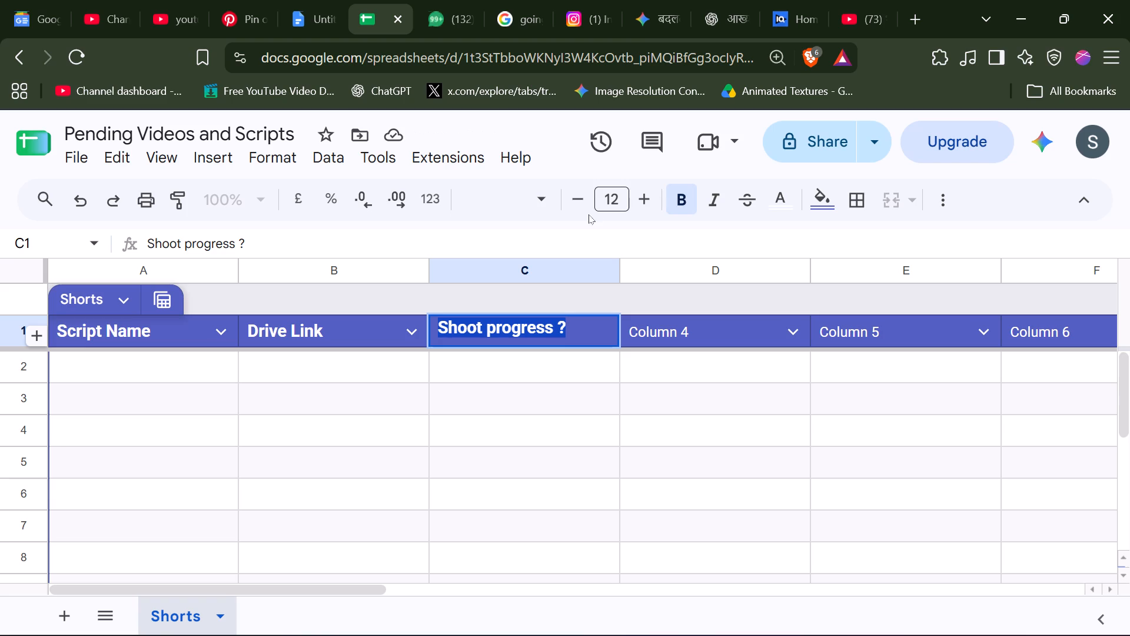
pyautogui.click(97, 364)
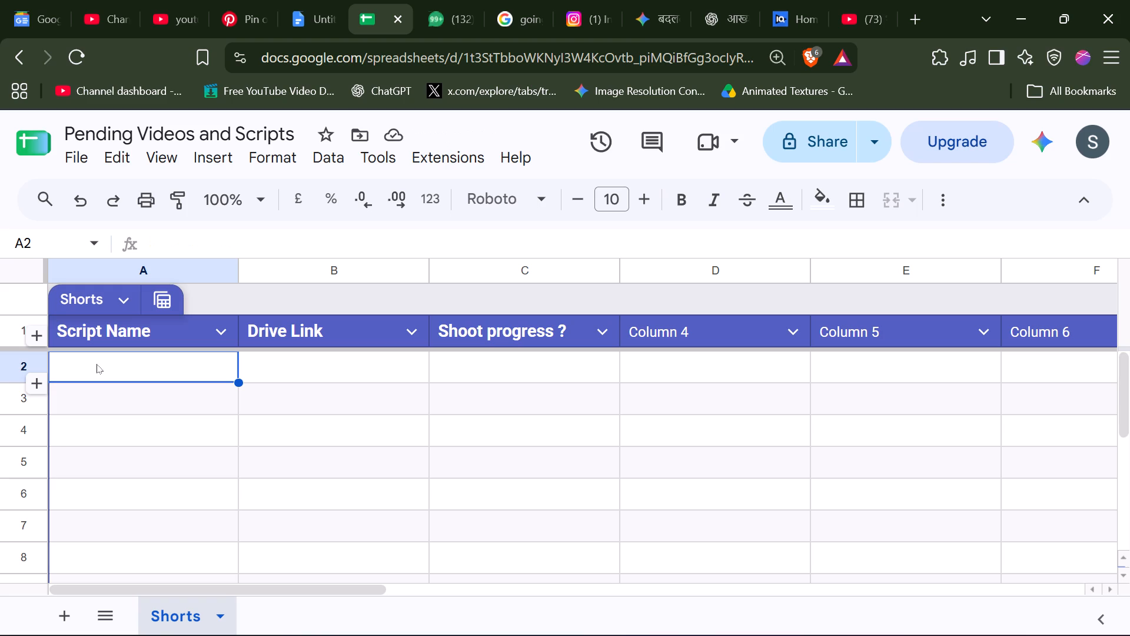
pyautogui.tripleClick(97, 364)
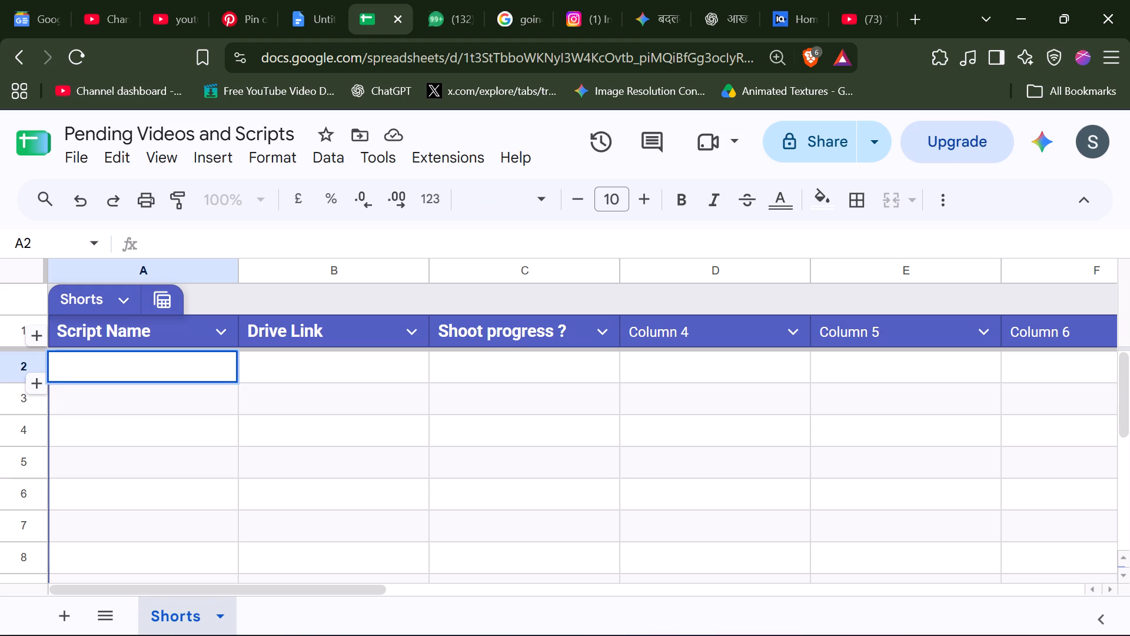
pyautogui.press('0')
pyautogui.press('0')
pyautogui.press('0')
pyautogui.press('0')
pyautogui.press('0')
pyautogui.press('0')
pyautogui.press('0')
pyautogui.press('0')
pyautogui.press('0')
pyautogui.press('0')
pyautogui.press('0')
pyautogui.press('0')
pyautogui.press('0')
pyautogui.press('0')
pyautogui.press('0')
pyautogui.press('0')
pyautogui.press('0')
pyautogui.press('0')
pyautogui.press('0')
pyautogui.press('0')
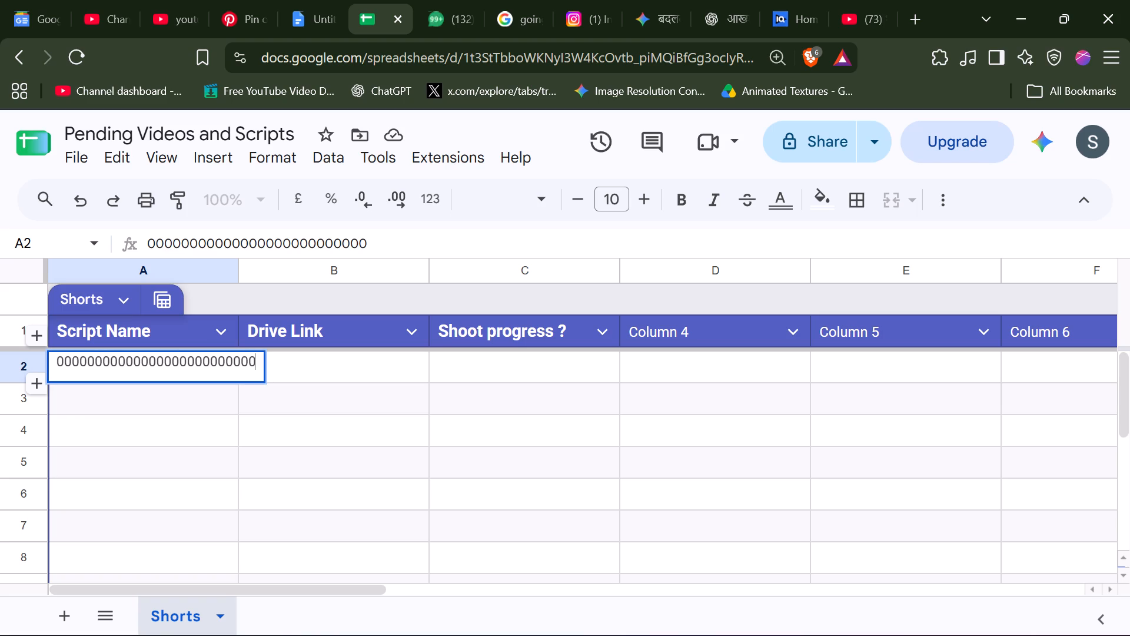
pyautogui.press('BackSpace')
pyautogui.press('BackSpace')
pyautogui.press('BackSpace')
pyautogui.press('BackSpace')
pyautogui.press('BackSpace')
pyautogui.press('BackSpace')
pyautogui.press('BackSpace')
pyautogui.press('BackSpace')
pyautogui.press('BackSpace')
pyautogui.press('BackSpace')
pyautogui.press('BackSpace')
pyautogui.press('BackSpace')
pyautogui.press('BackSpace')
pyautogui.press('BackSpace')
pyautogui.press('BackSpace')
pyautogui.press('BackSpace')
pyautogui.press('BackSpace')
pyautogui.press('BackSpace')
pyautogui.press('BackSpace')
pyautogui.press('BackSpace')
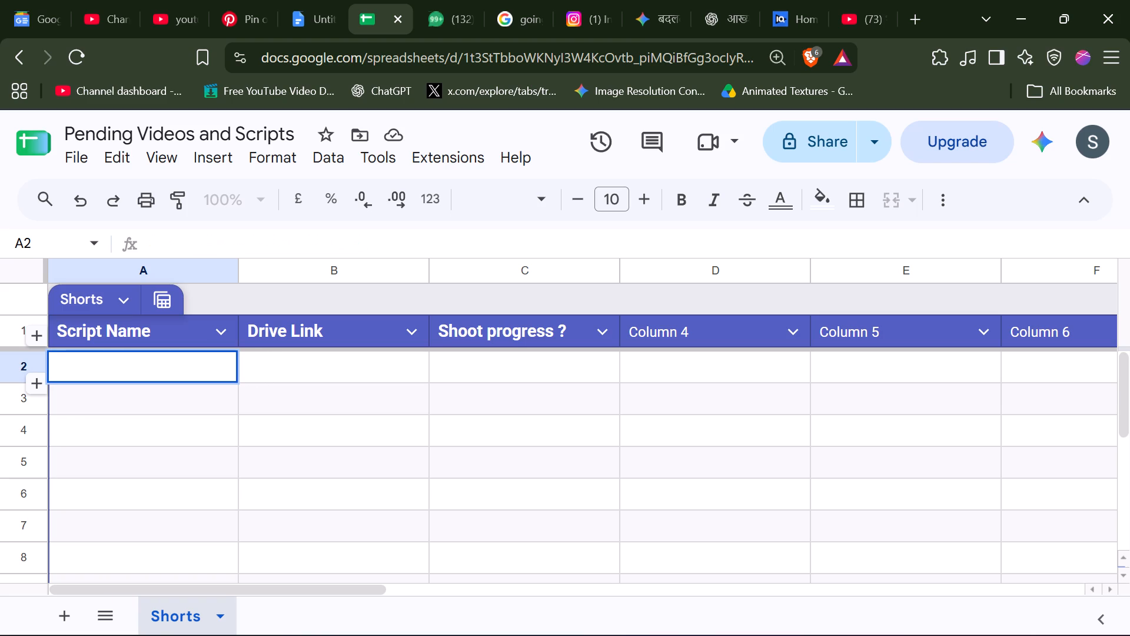
# Enter "Sneak Island" as the first script name in cell A2 and move to the Drive Link cell beside it.
pyautogui.write('Sneak')
pyautogui.press('space')
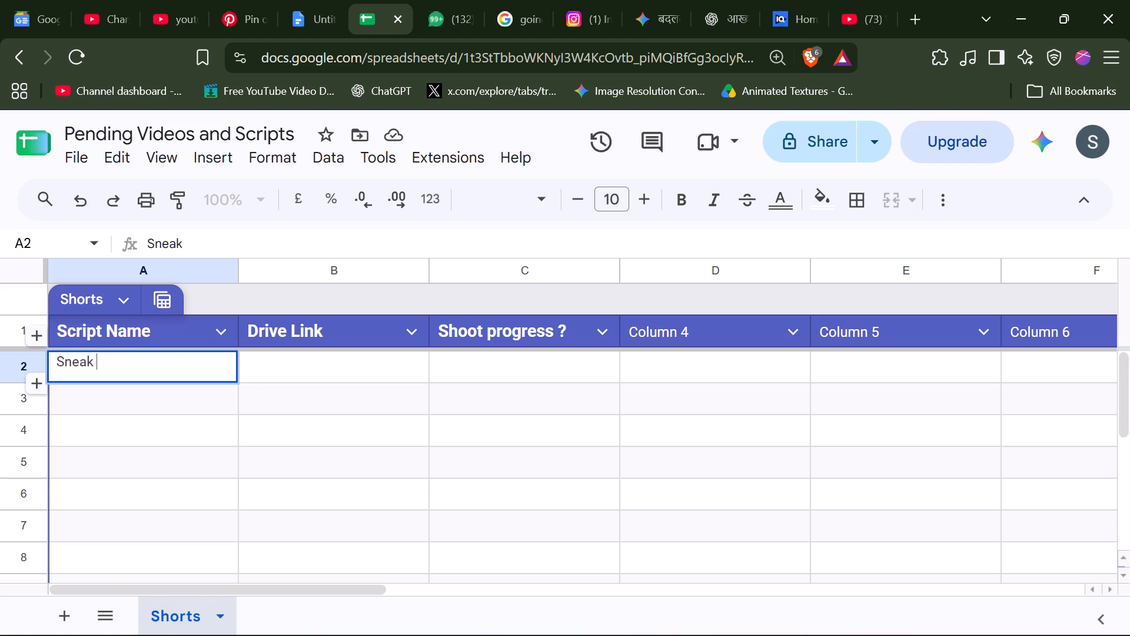
pyautogui.hotkey('shift', 'i')
pyautogui.write('sland')
pyautogui.press('space')
pyautogui.click(298, 357)
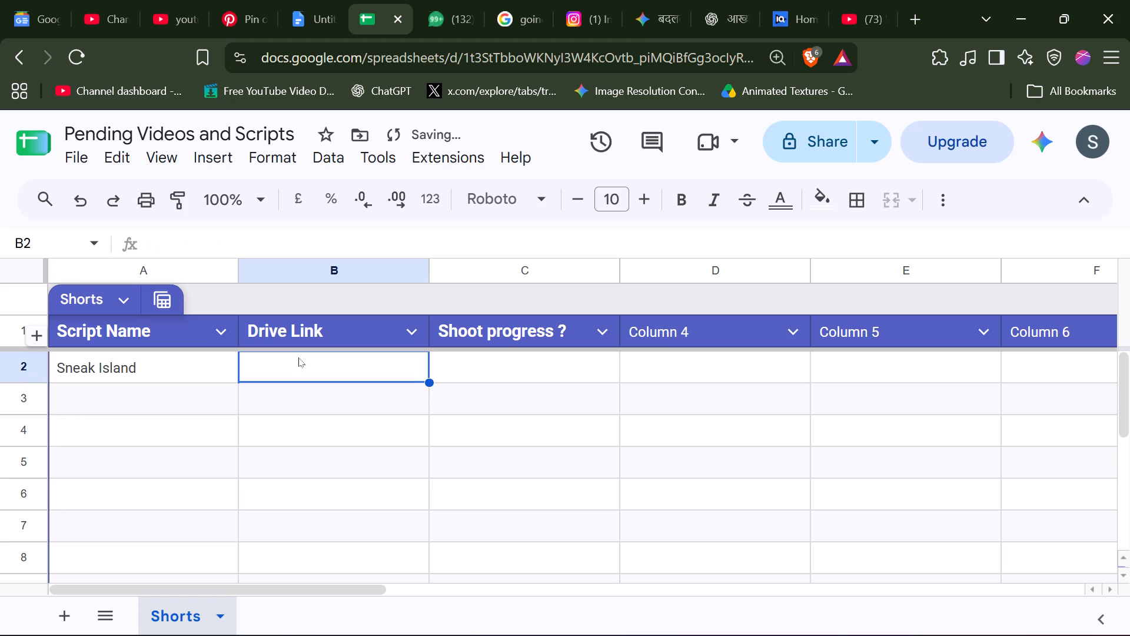
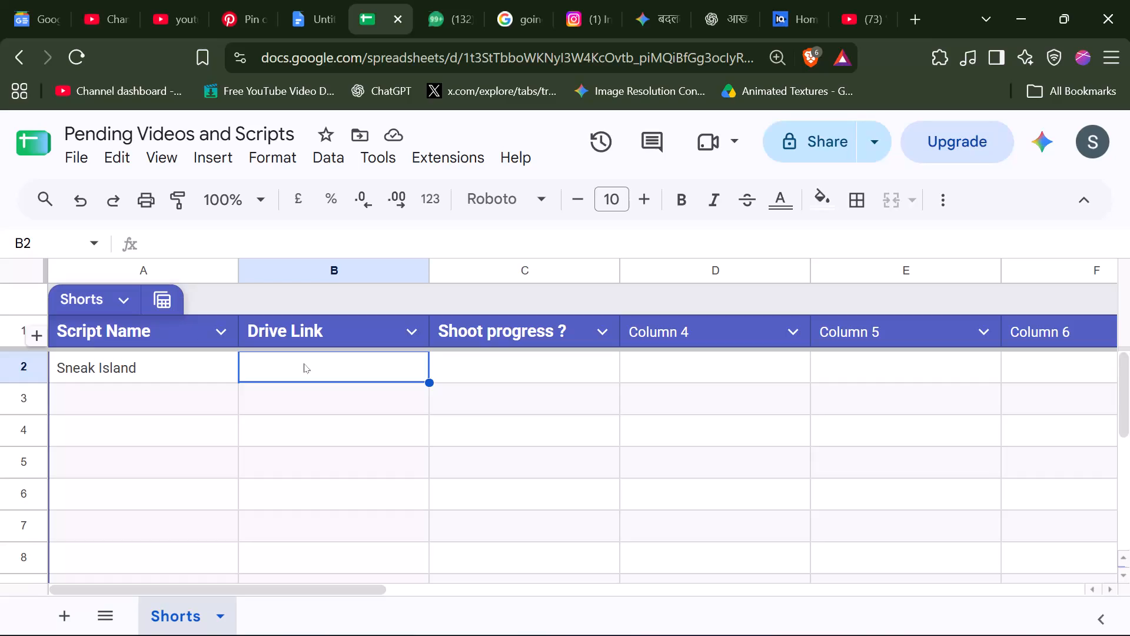
# Paste the copied Google Drive folder link into the Drive Link cell B2 for Sneak Island.
pyautogui.hotkey('ctrl', 'v')
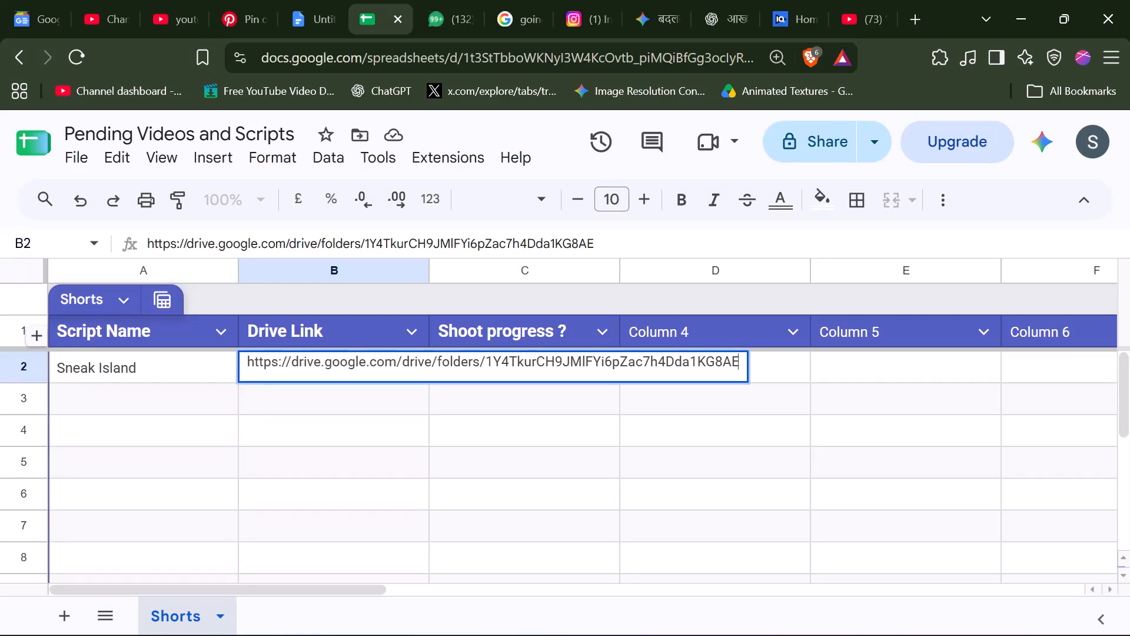
pyautogui.click(732, 456)
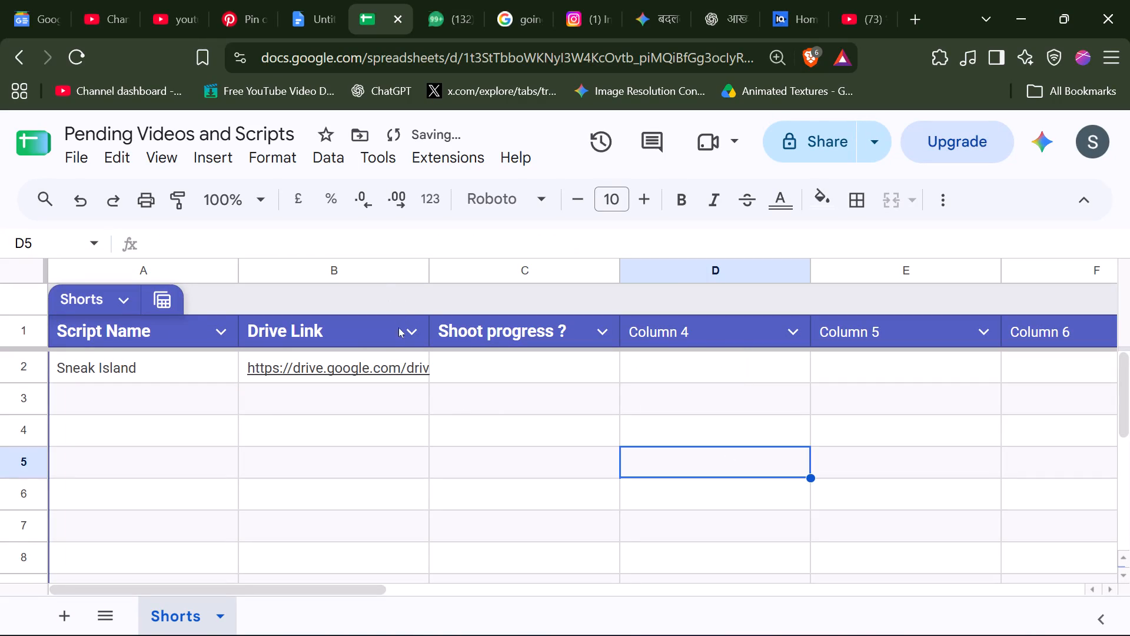
# Widen the Drive Link column B until the full folder URL in B2 fits inside the cell.
pyautogui.click(374, 366)
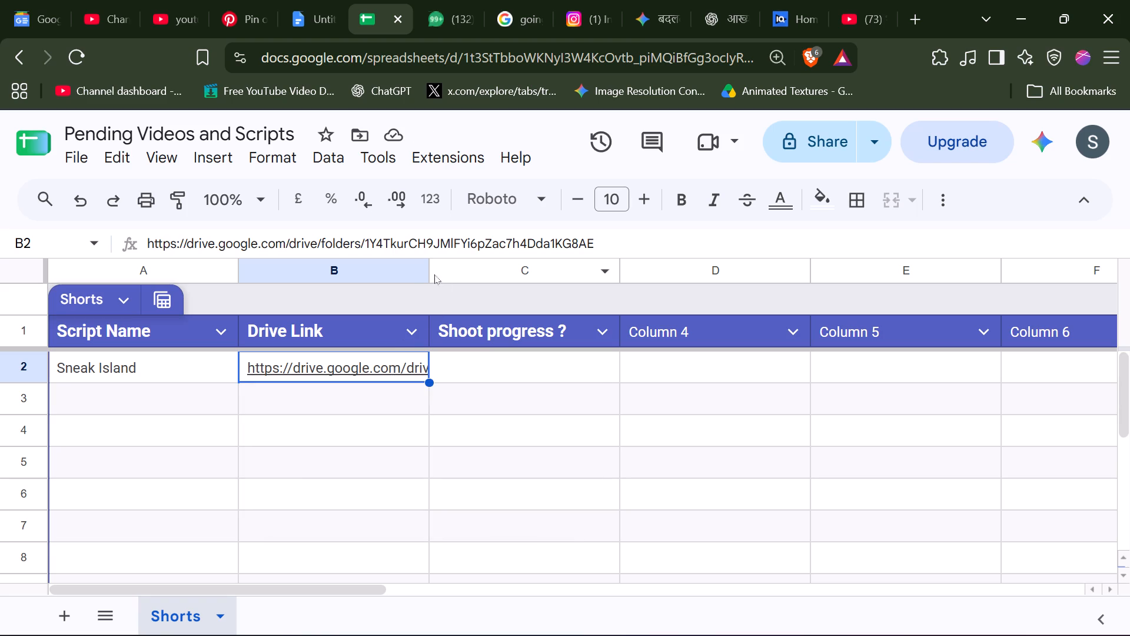
pyautogui.moveTo(428, 272); pyautogui.dragTo(480, 271)
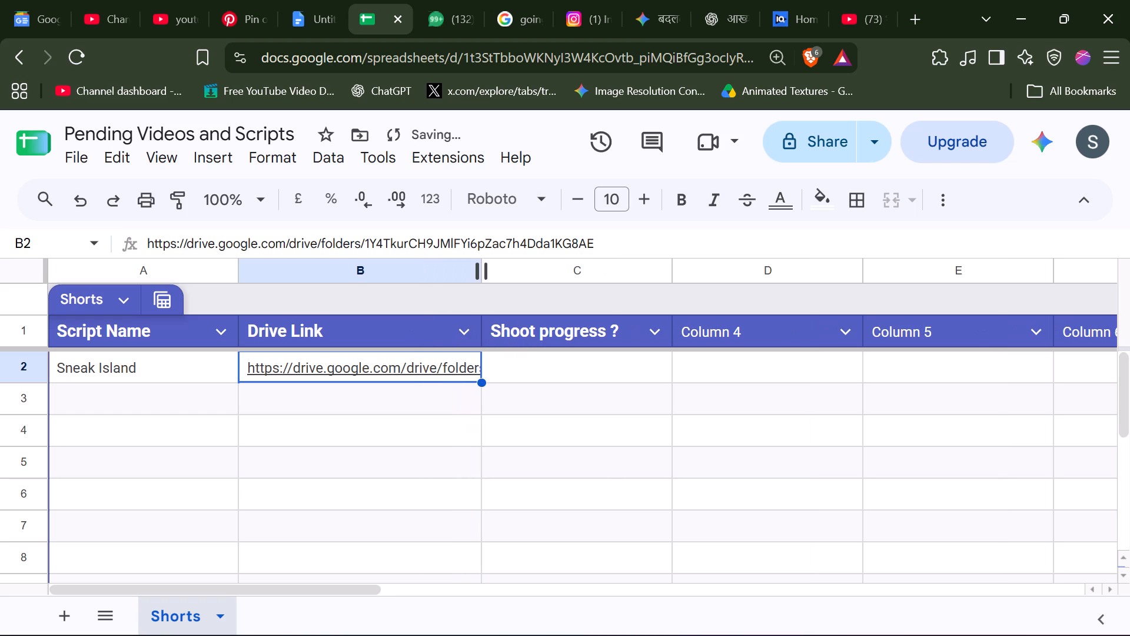
pyautogui.moveTo(480, 271); pyautogui.dragTo(509, 271)
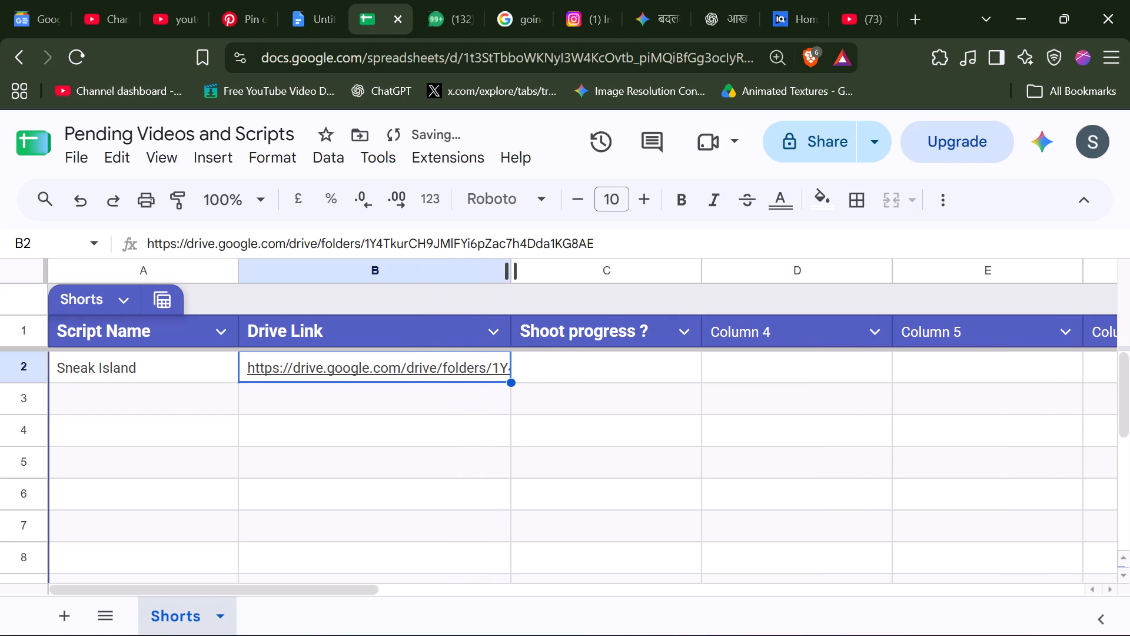
pyautogui.moveTo(509, 271); pyautogui.dragTo(544, 272)
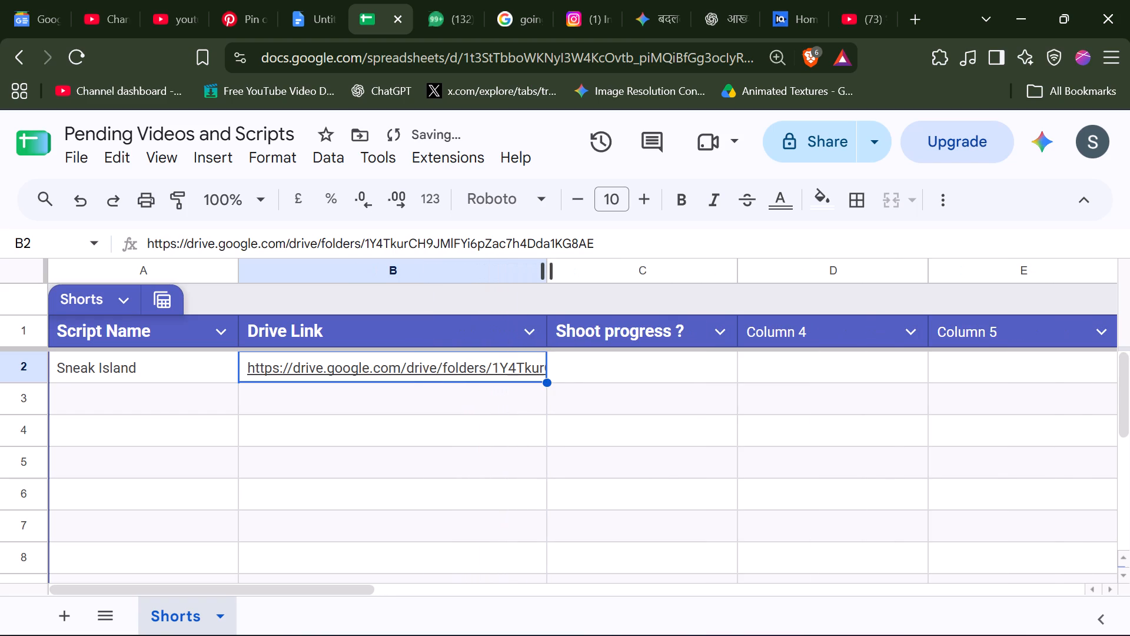
pyautogui.moveTo(544, 272); pyautogui.dragTo(621, 272)
pyautogui.moveTo(621, 272); pyautogui.dragTo(657, 272)
pyautogui.moveTo(657, 272); pyautogui.dragTo(727, 272)
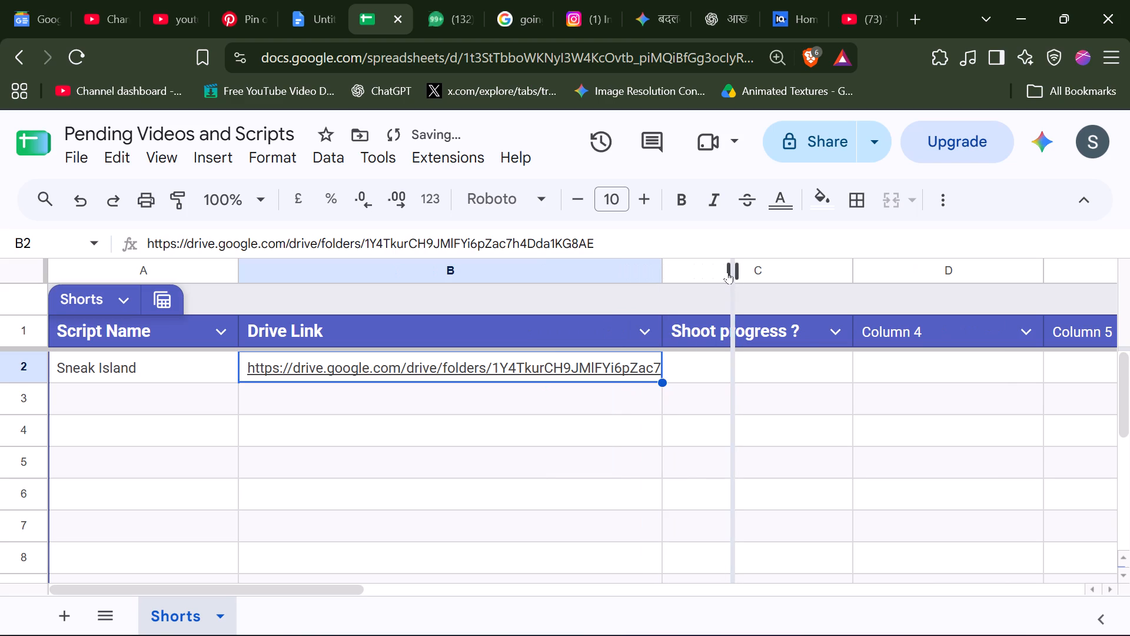
pyautogui.moveTo(727, 272); pyautogui.dragTo(845, 286)
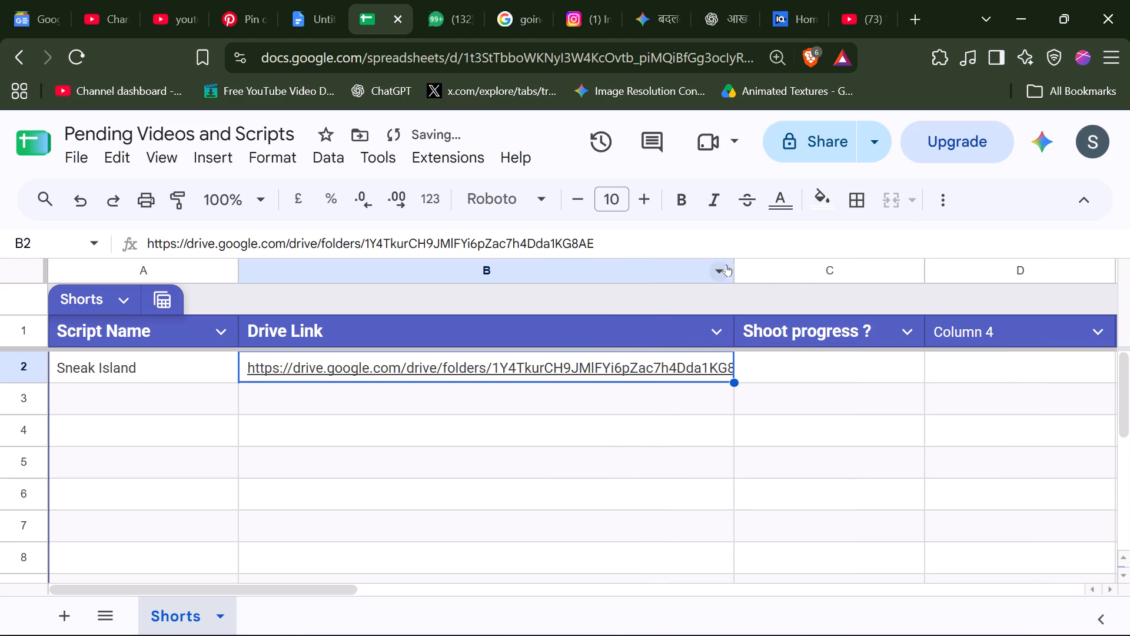
pyautogui.moveTo(734, 264); pyautogui.dragTo(796, 267)
pyautogui.moveTo(796, 267); pyautogui.dragTo(758, 269)
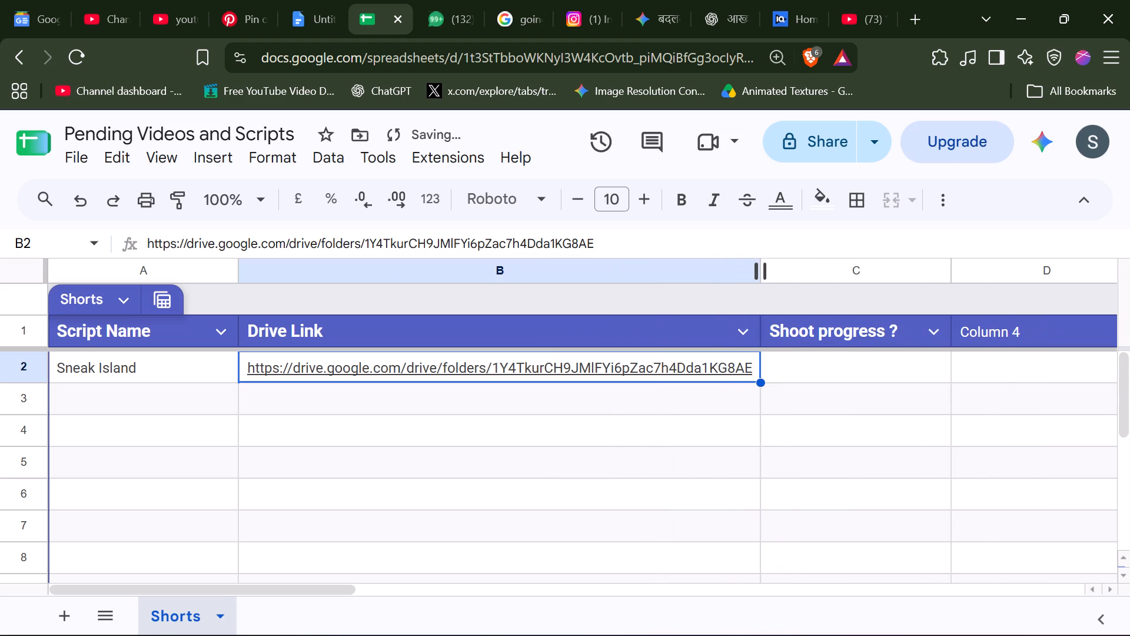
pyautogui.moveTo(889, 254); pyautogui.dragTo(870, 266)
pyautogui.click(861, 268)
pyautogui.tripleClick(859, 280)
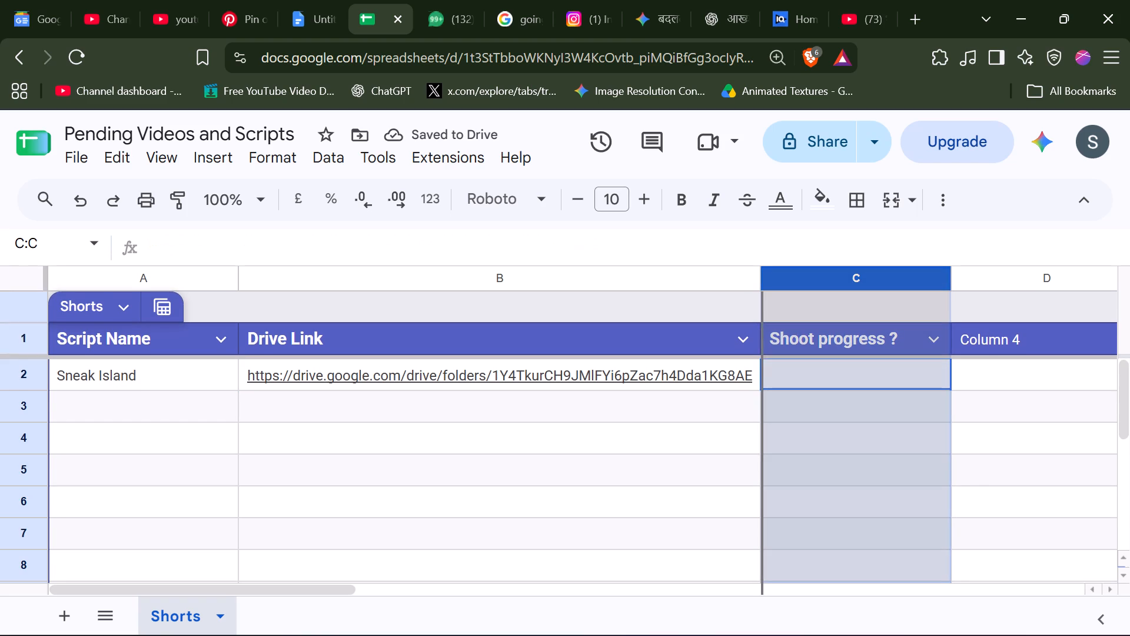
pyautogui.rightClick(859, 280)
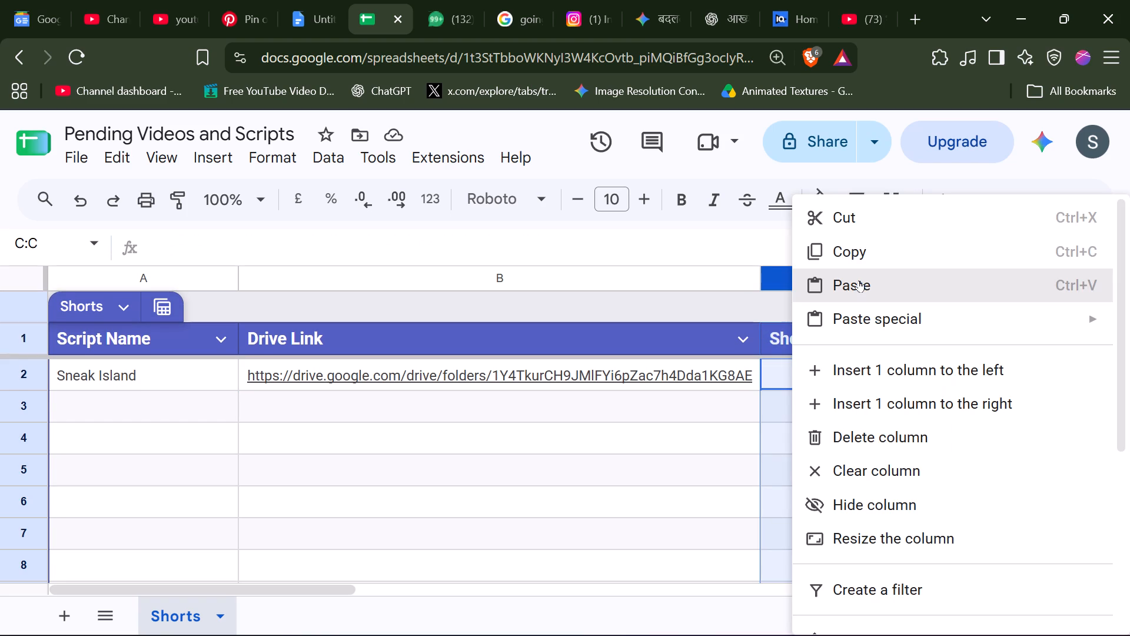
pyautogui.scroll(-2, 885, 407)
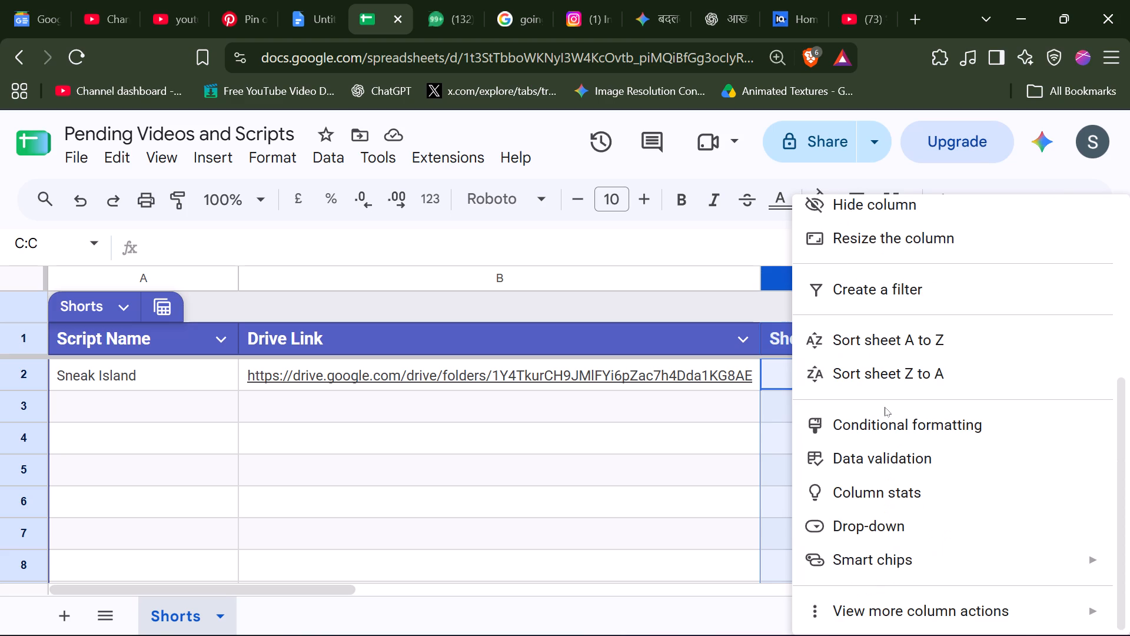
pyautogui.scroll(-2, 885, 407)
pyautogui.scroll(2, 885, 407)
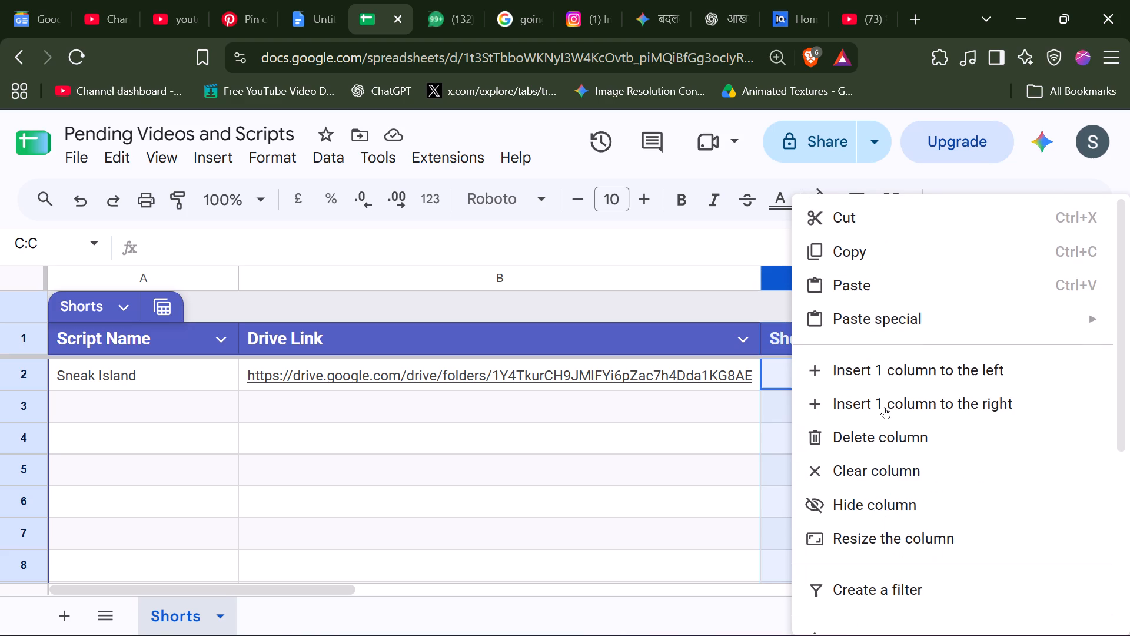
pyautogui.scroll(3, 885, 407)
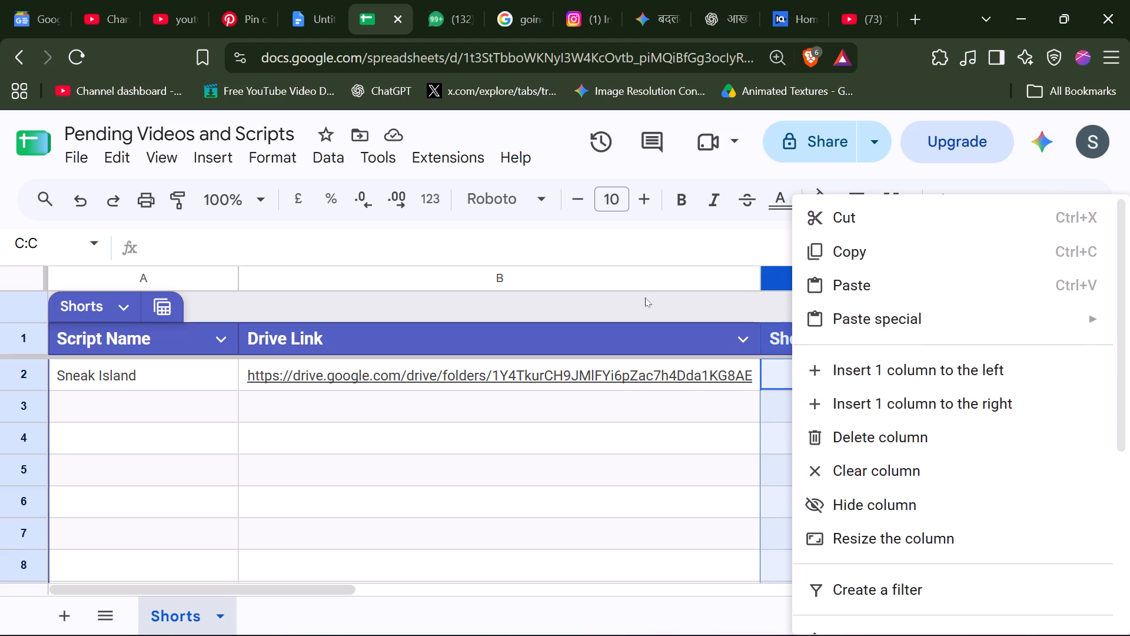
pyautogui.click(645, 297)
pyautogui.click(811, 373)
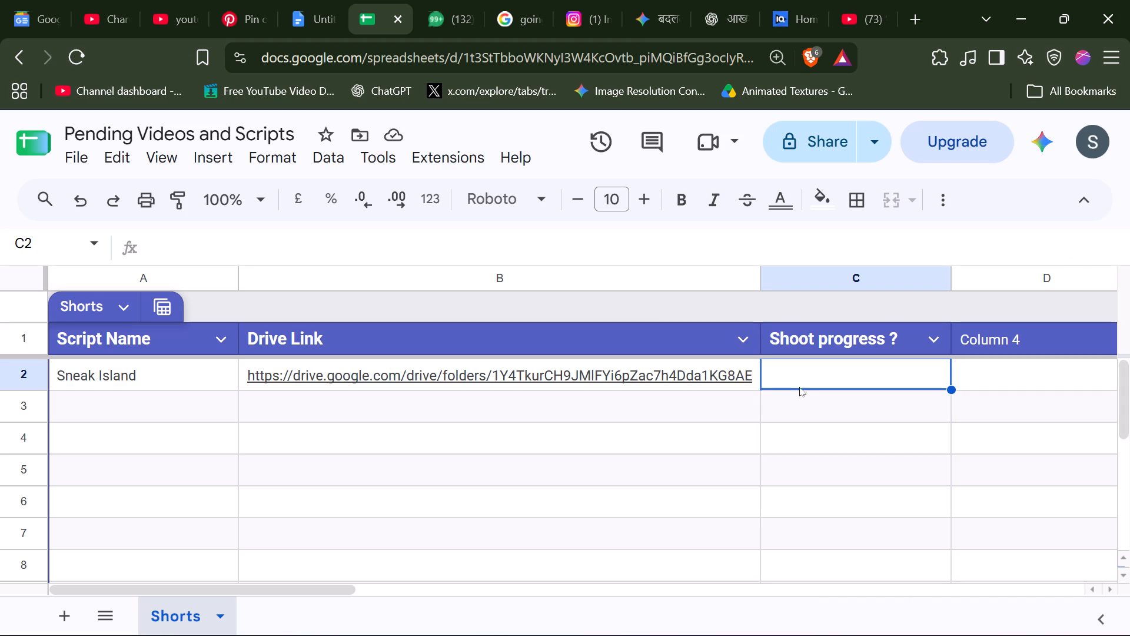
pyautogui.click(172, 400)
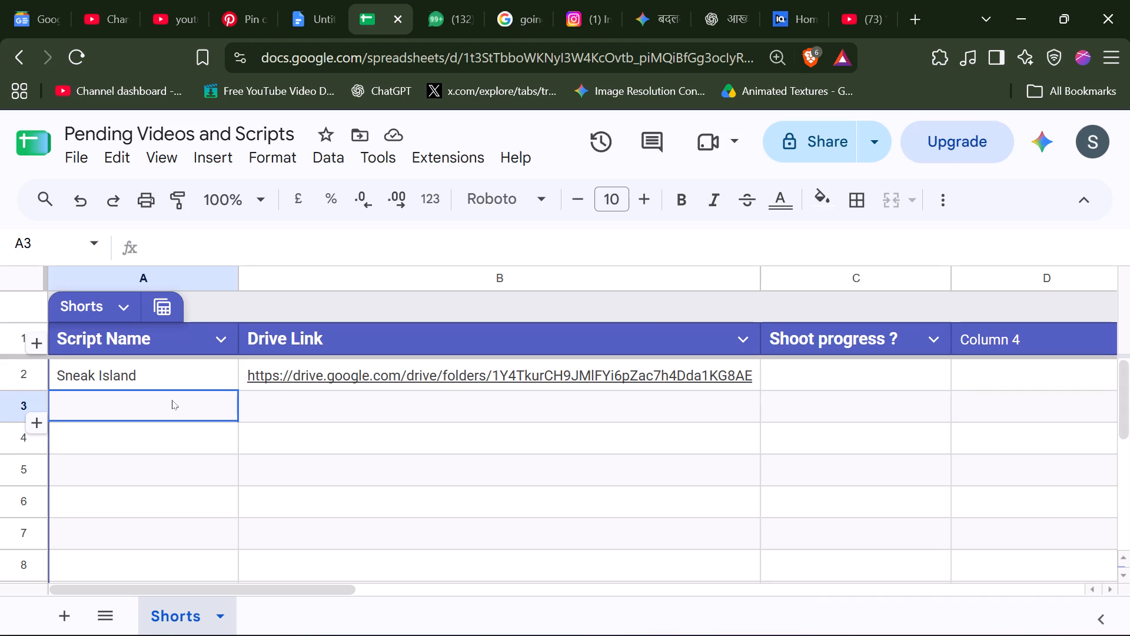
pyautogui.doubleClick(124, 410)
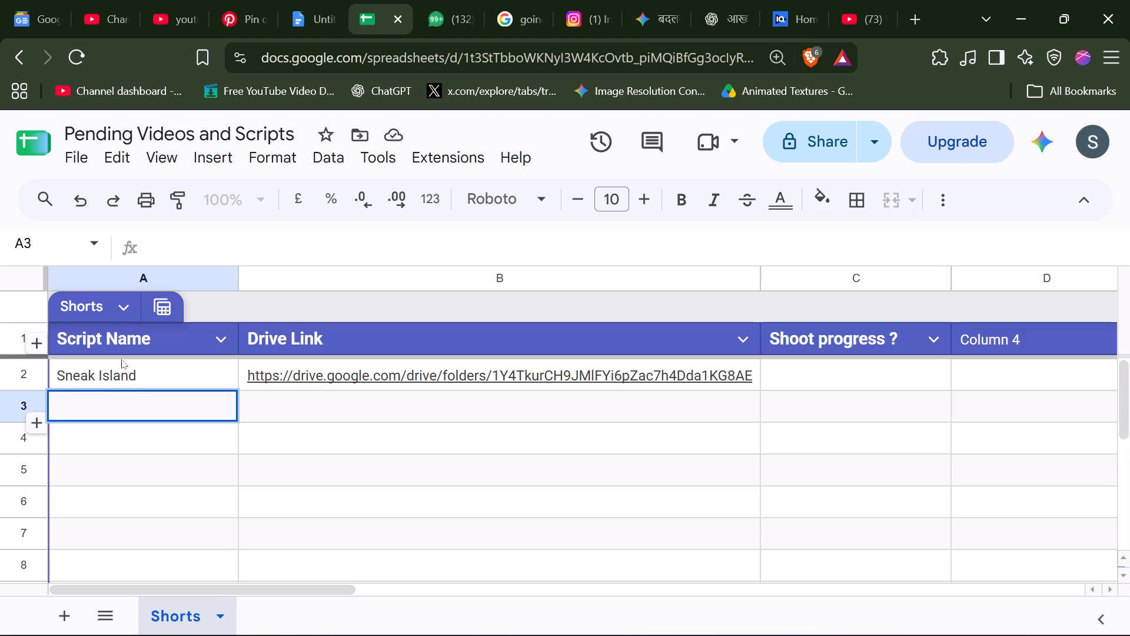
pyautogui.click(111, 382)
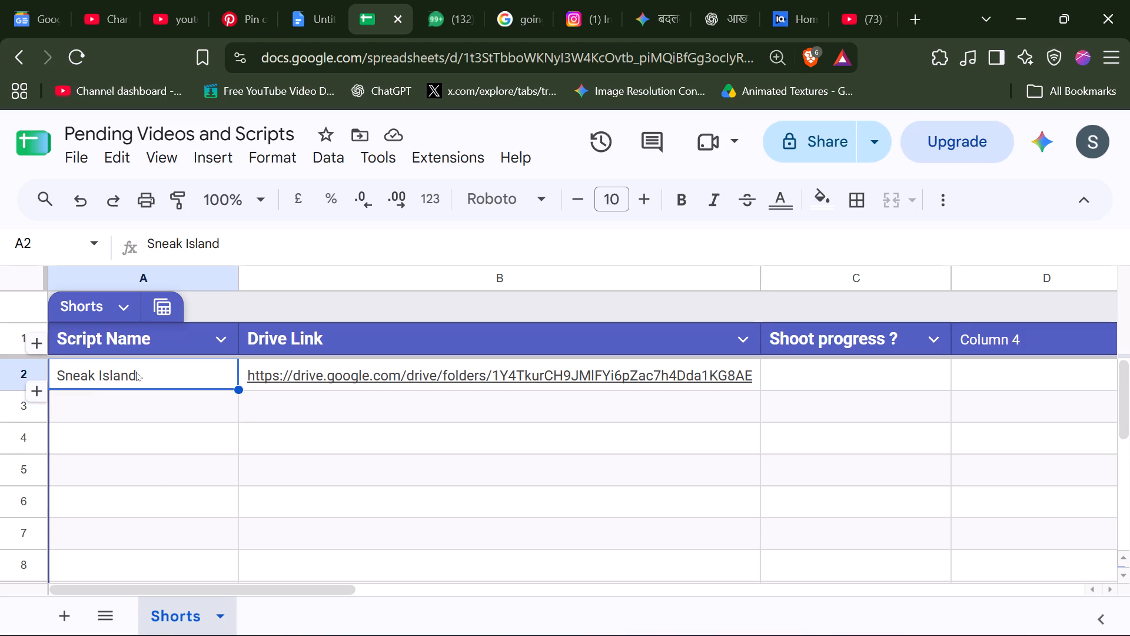
# Duplicate the Shorts sheet within the spreadsheet.
pyautogui.rightClick(185, 630)
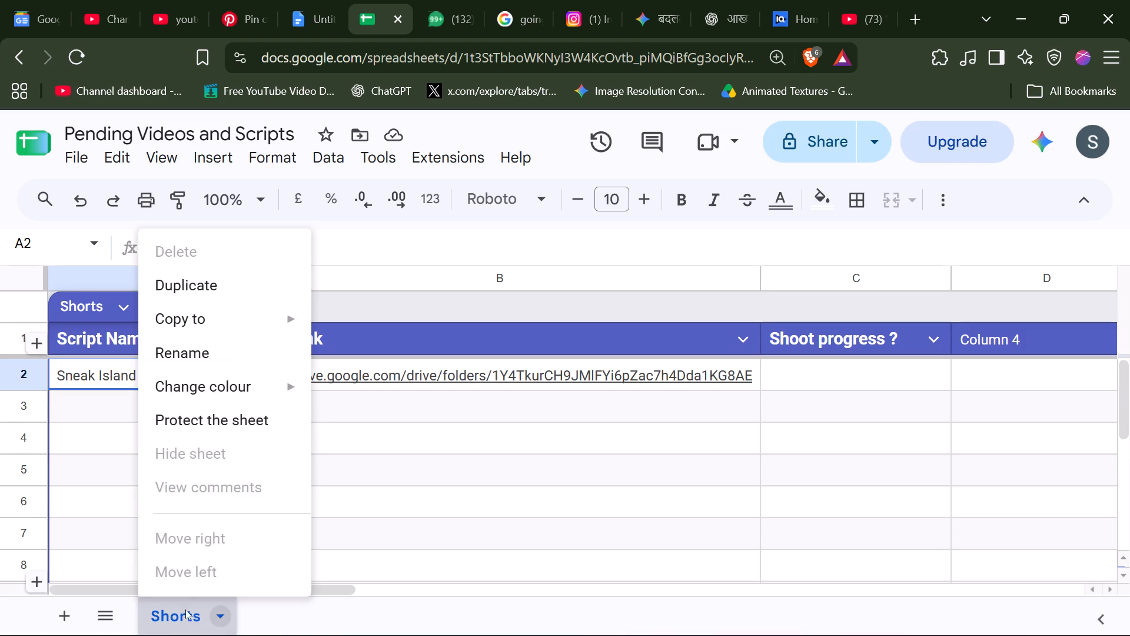
pyautogui.click(203, 281)
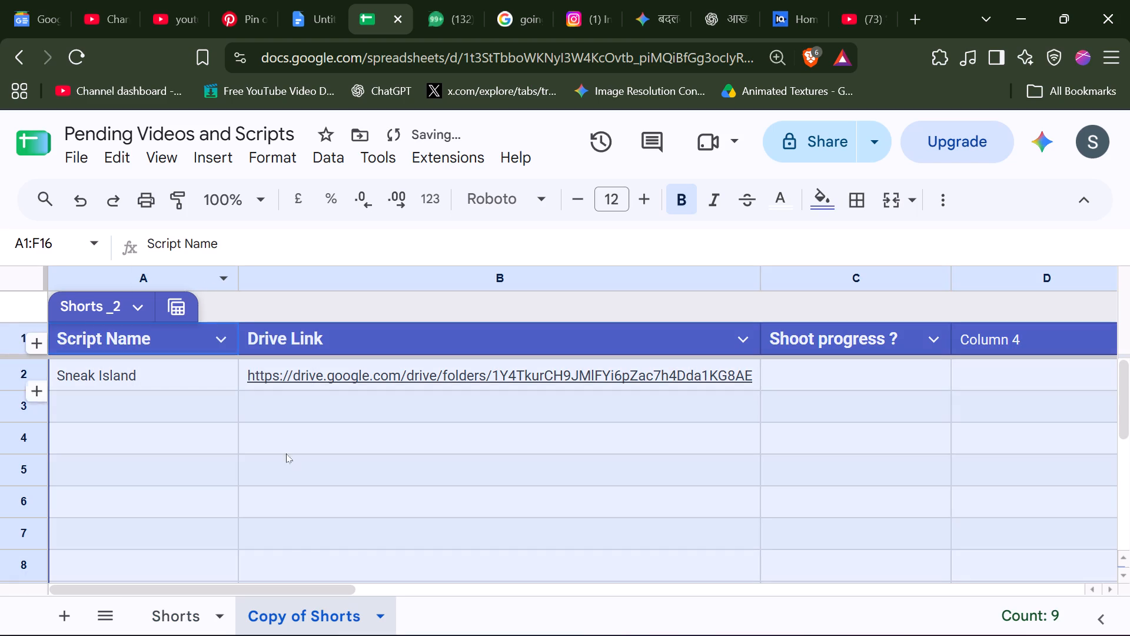
# Rename the table on the duplicated sheet as "Long".
pyautogui.scroll(1, 105, 319)
pyautogui.click(105, 310)
pyautogui.doubleClick(105, 310)
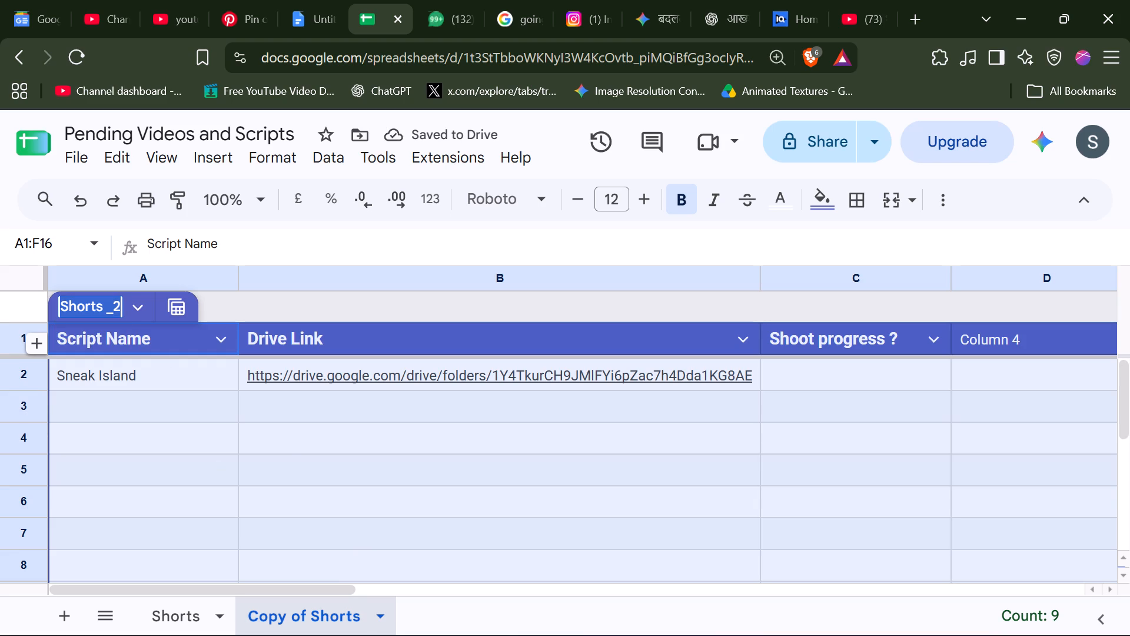
pyautogui.scroll(2, 105, 310)
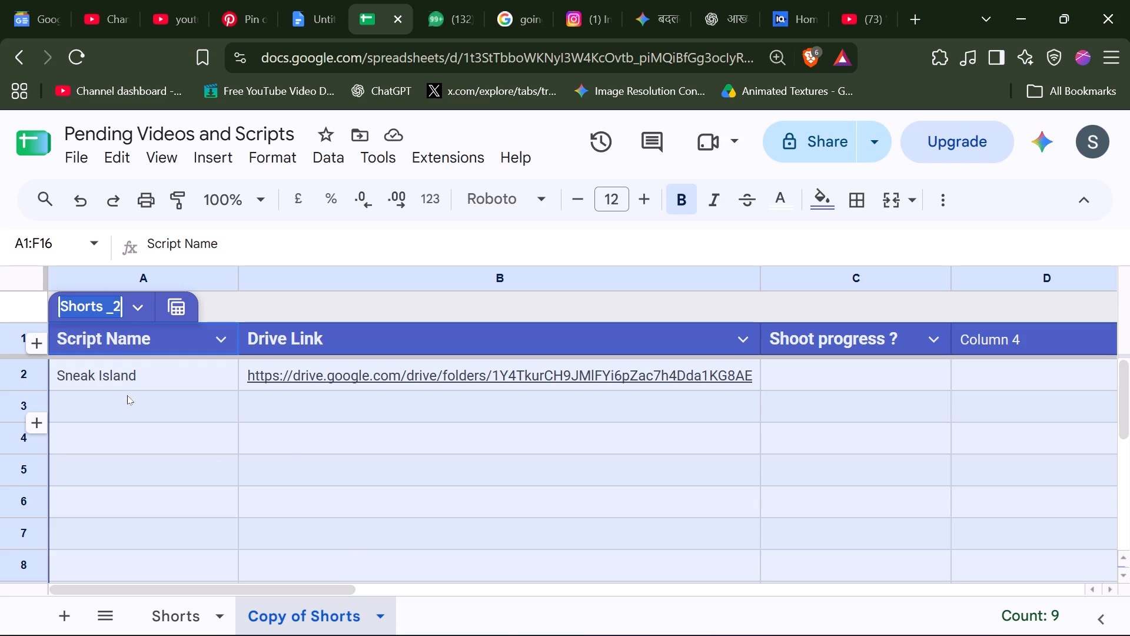
pyautogui.press('BackSpace')
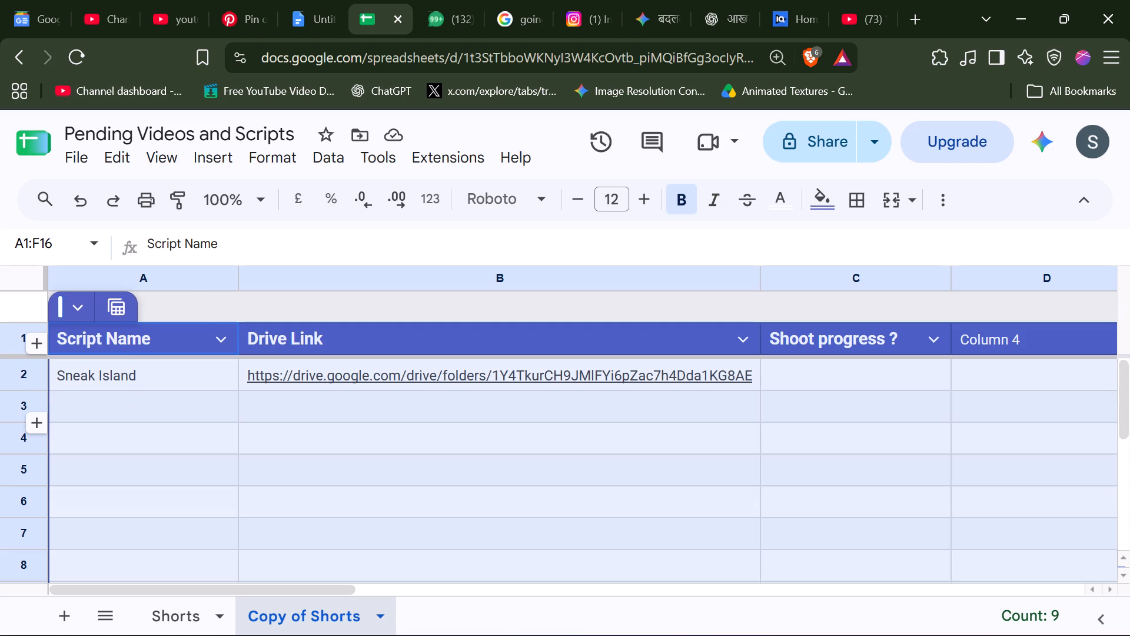
pyautogui.write('Long')
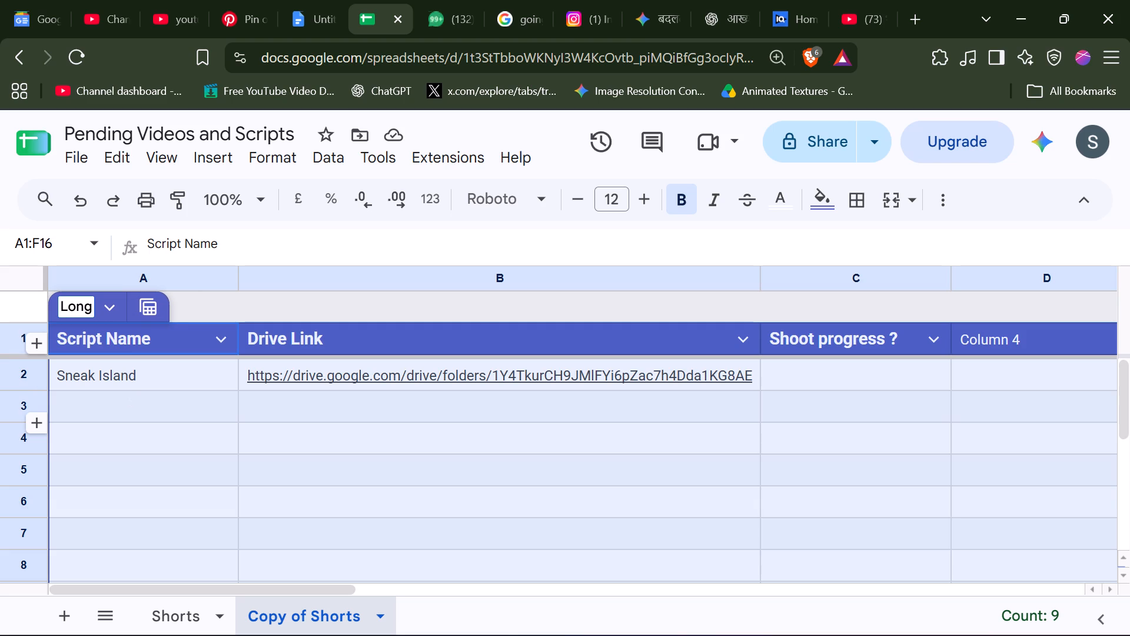
pyautogui.click(468, 614)
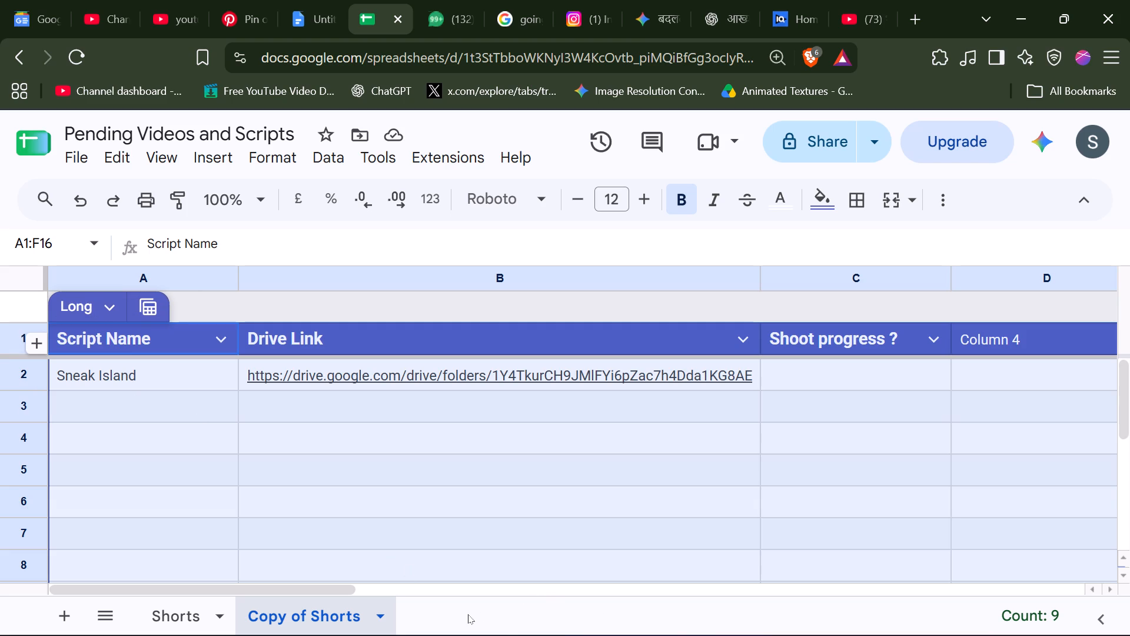
# Rename the "Copy of Shorts" sheet as "Long Videos".
pyautogui.click(321, 601)
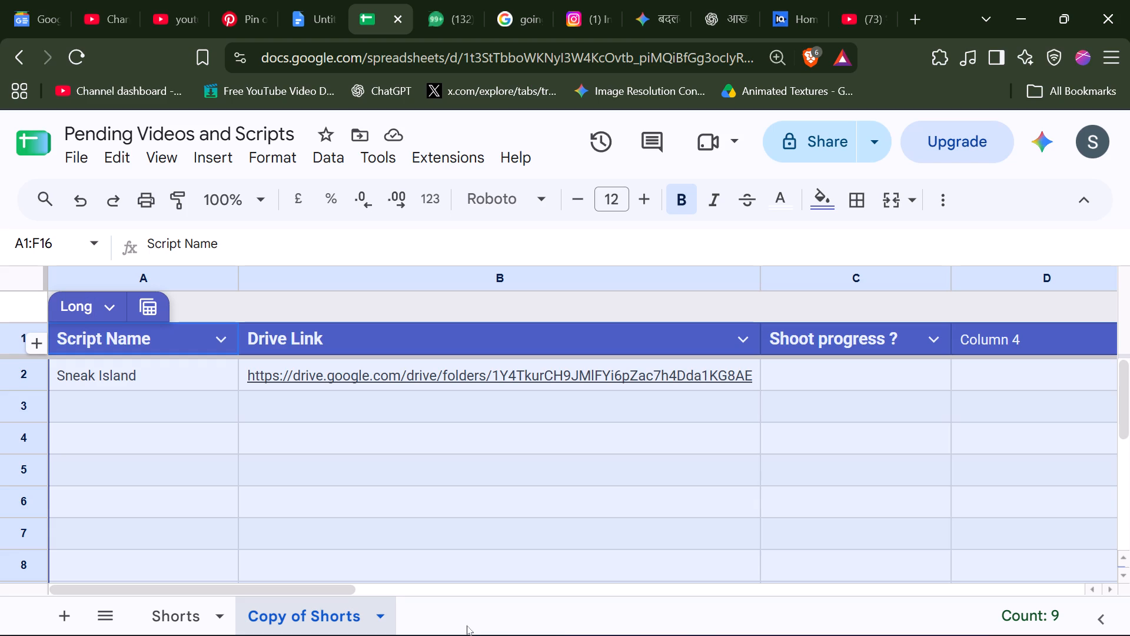
pyautogui.click(470, 625)
pyautogui.scroll(3, 421, 496)
pyautogui.scroll(-2, 421, 496)
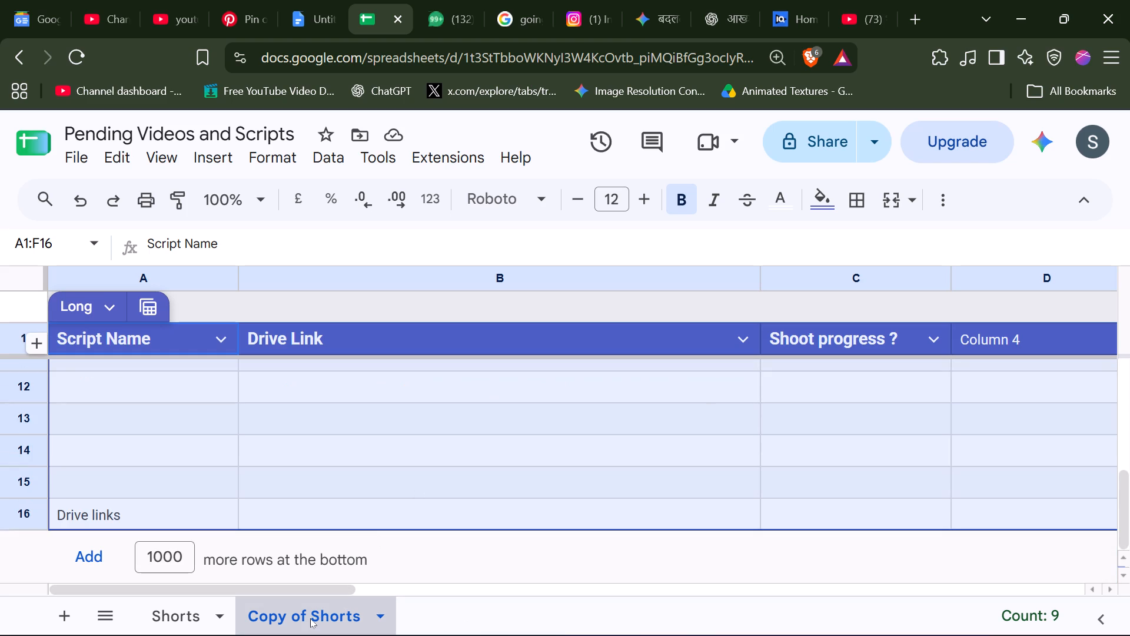
pyautogui.click(310, 618)
pyautogui.rightClick(309, 618)
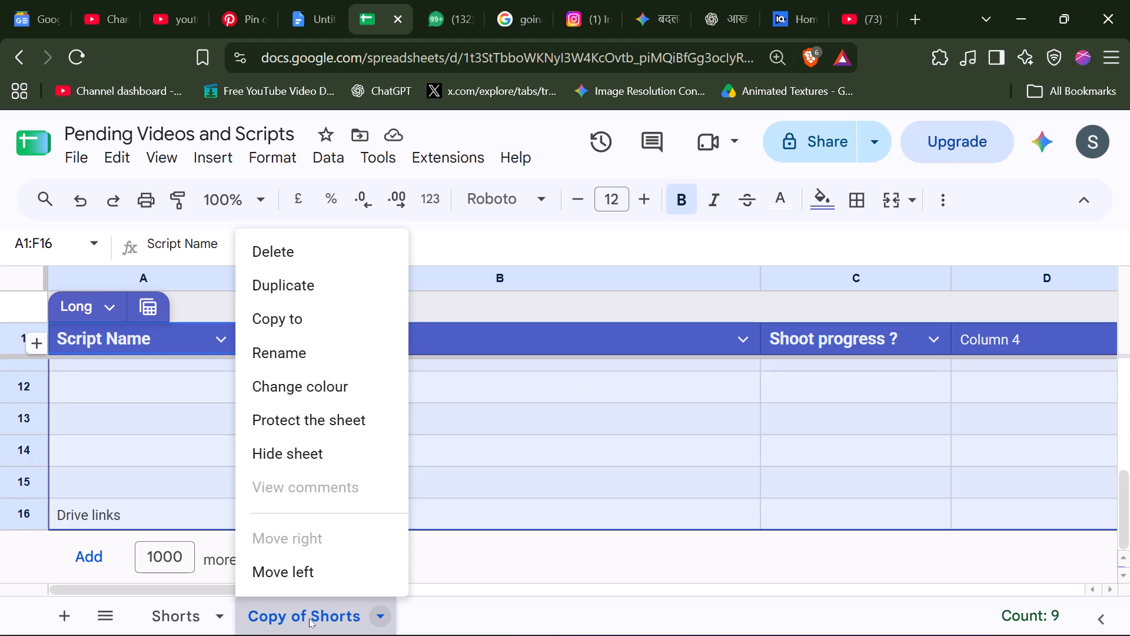
pyautogui.click(338, 362)
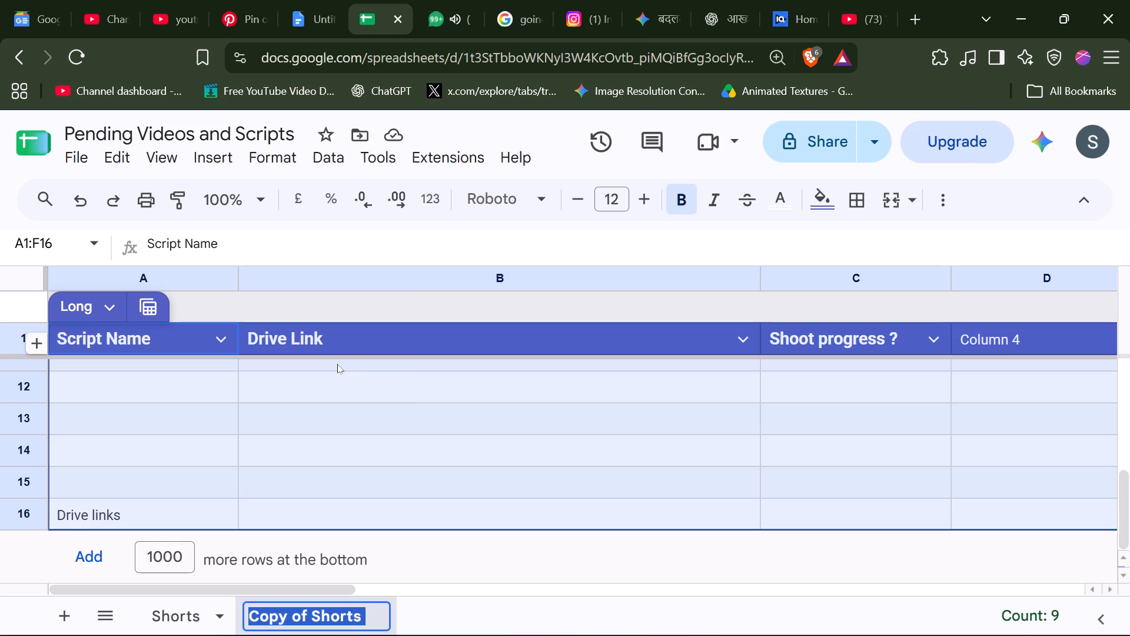
pyautogui.write('Long')
pyautogui.press('space')
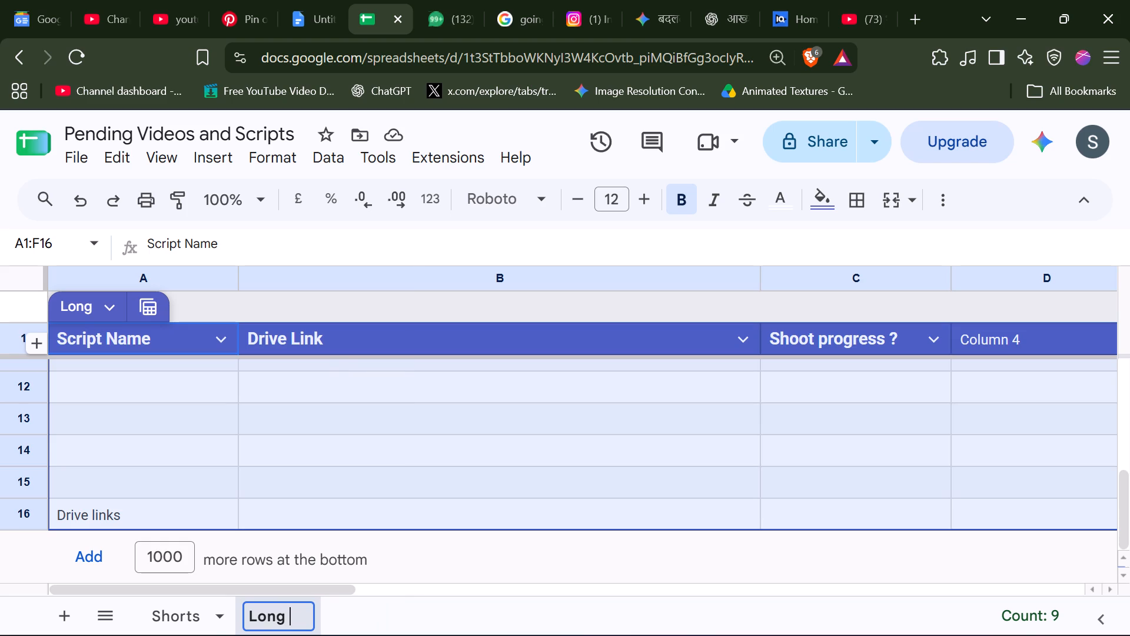
pyautogui.write('Videos')
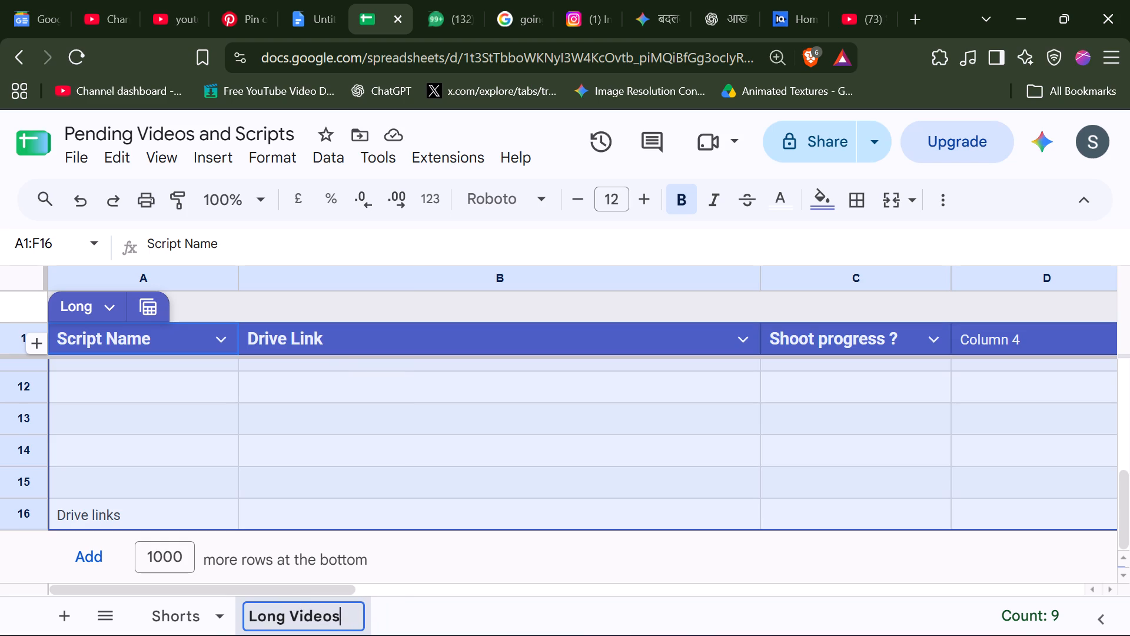
pyautogui.click(472, 616)
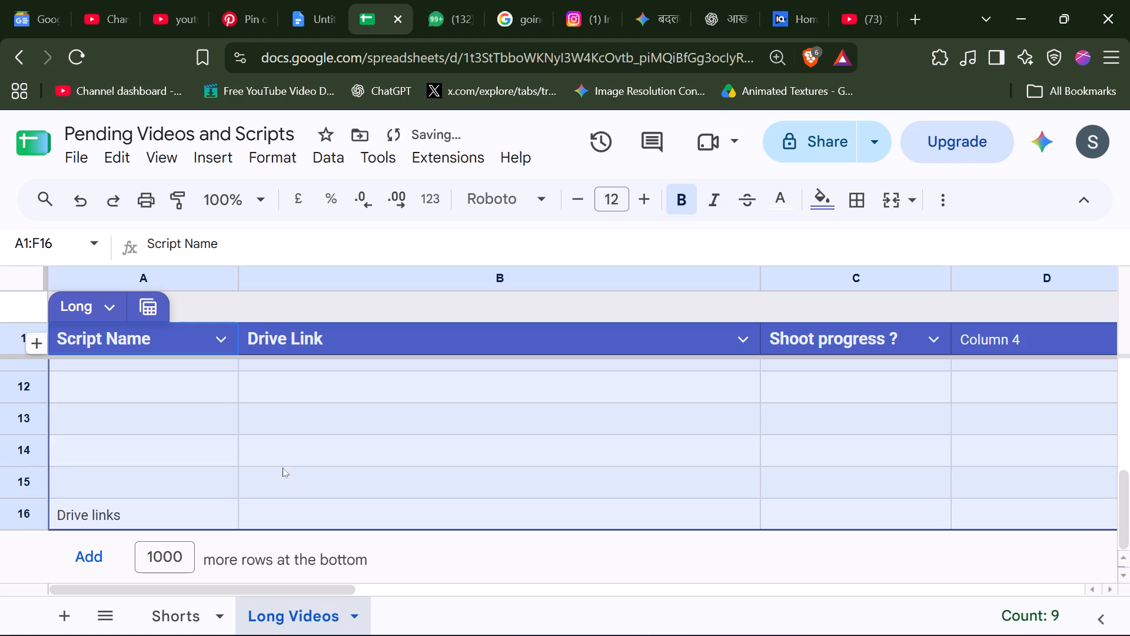
# Clear the Sneak Island entry and its drive link from row 2 of the Shorts sheet.
pyautogui.scroll(5, 220, 395)
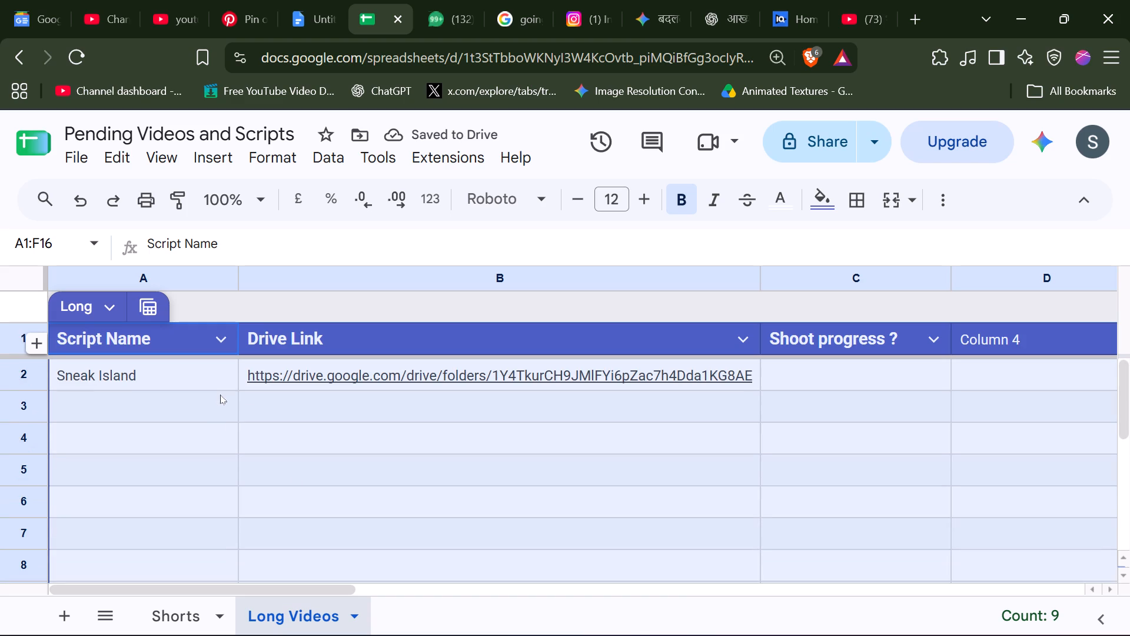
pyautogui.click(183, 605)
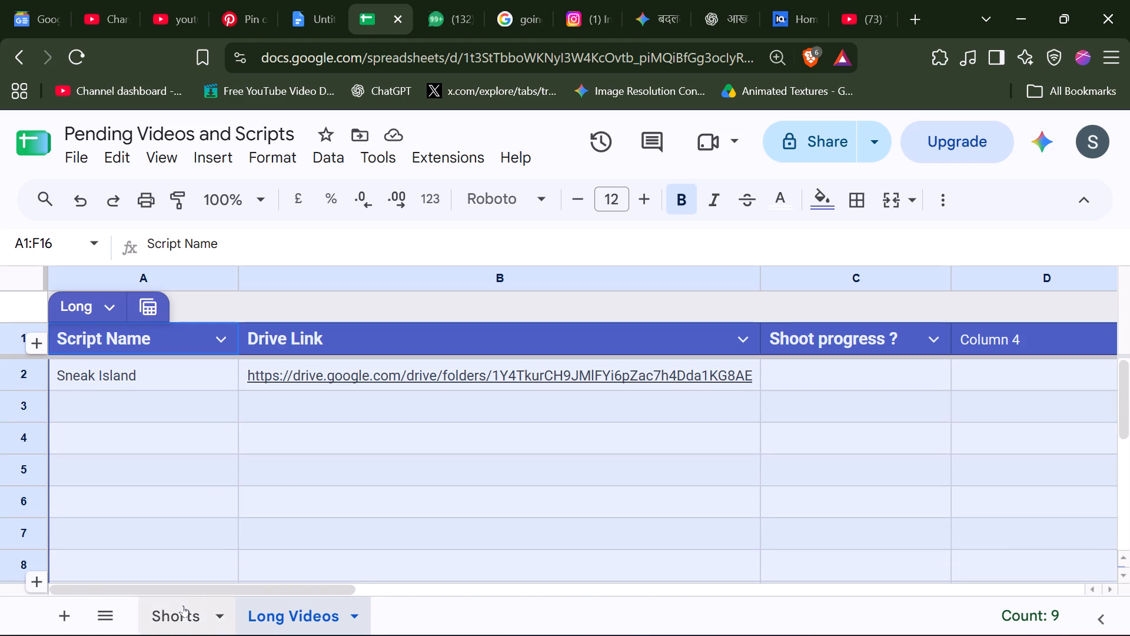
pyautogui.click(38, 366)
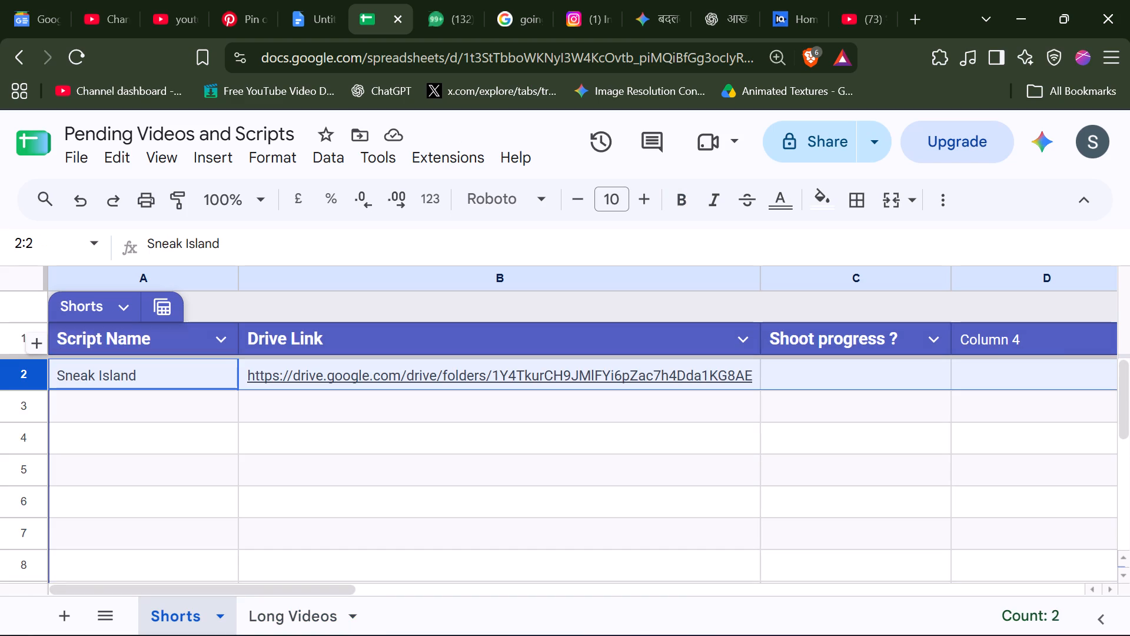
pyautogui.click(32, 373)
pyautogui.doubleClick(28, 381)
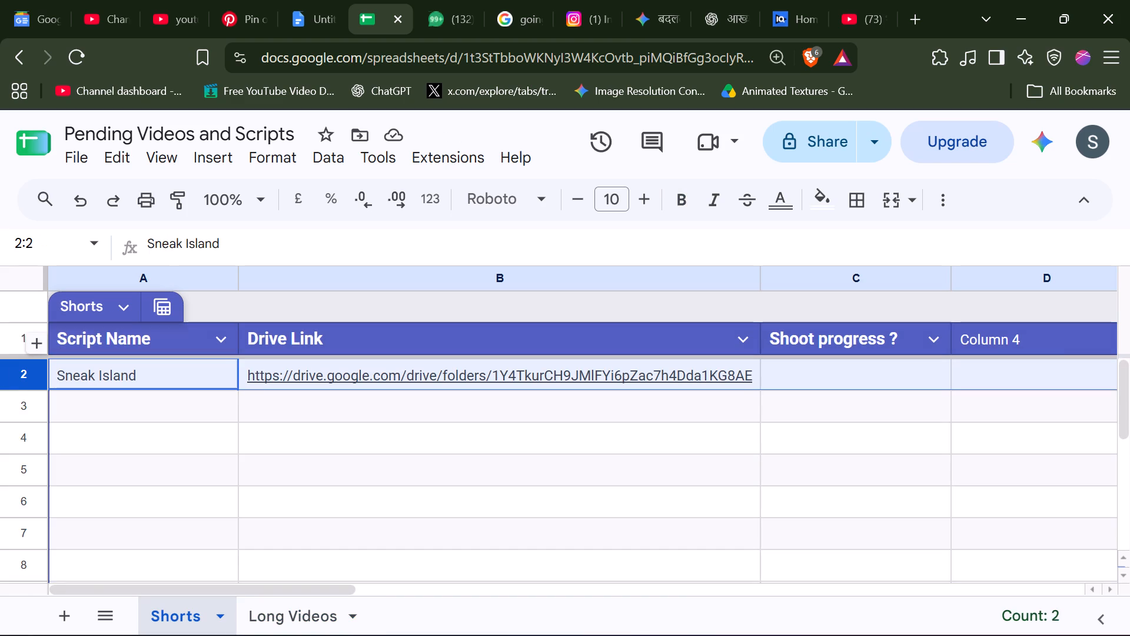
pyautogui.click(28, 382)
pyautogui.press('Delete')
# Switch the keyboard input to Marathi and write "नववारी" as the script name in cell A2 of the Shorts sheet.
pyautogui.click(96, 373)
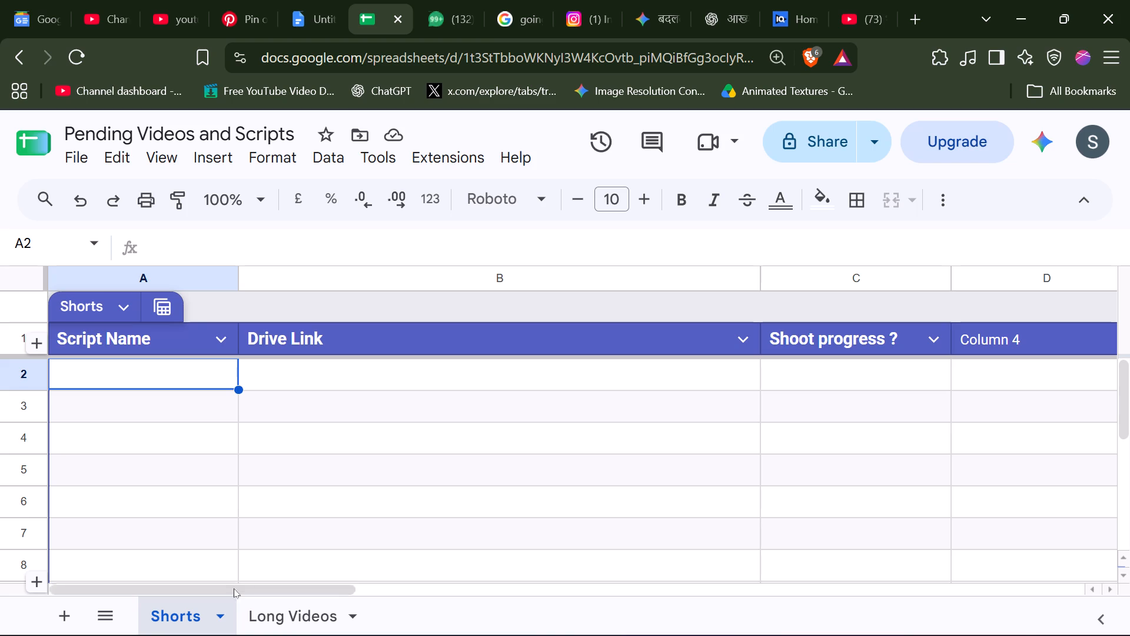
pyautogui.click(101, 384)
pyautogui.click(102, 380)
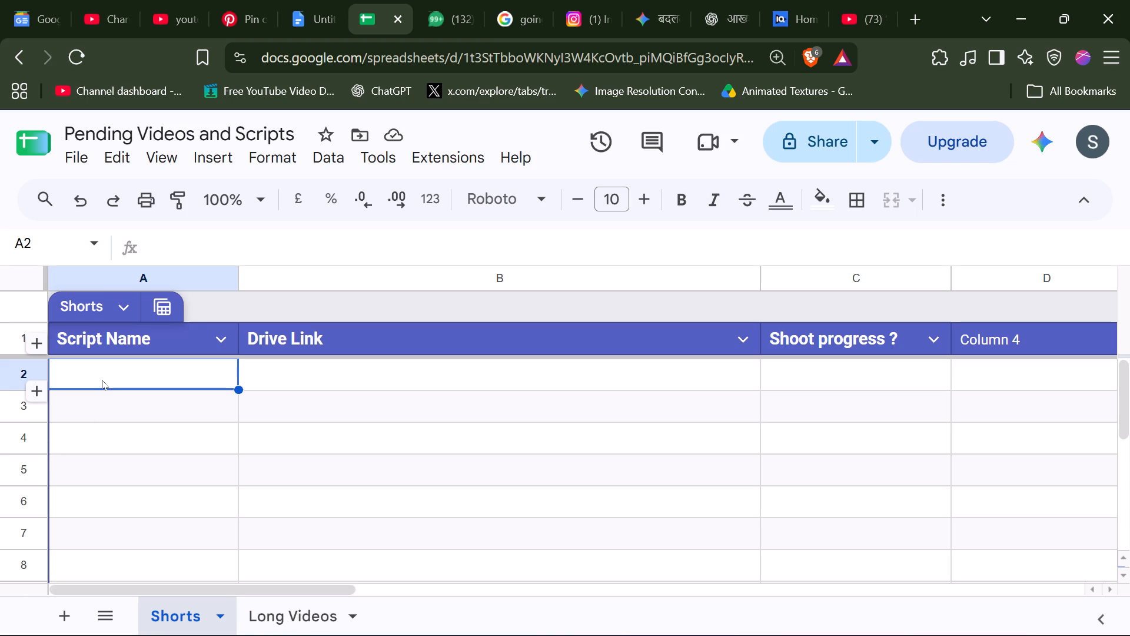
pyautogui.press('super+space')
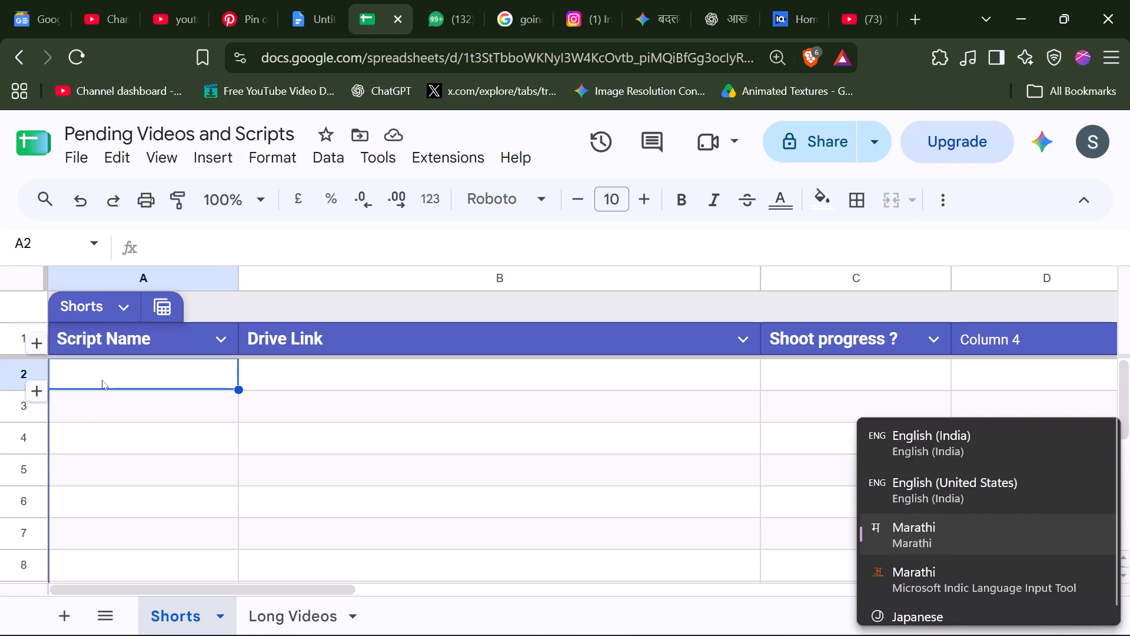
pyautogui.write('na')
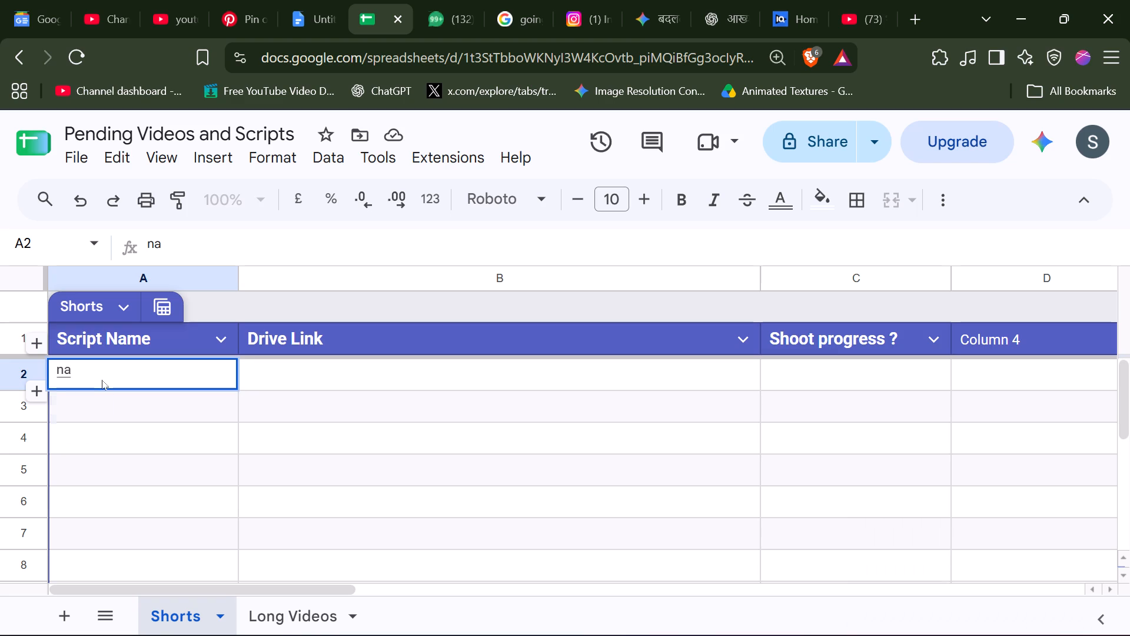
pyautogui.write('vsa')
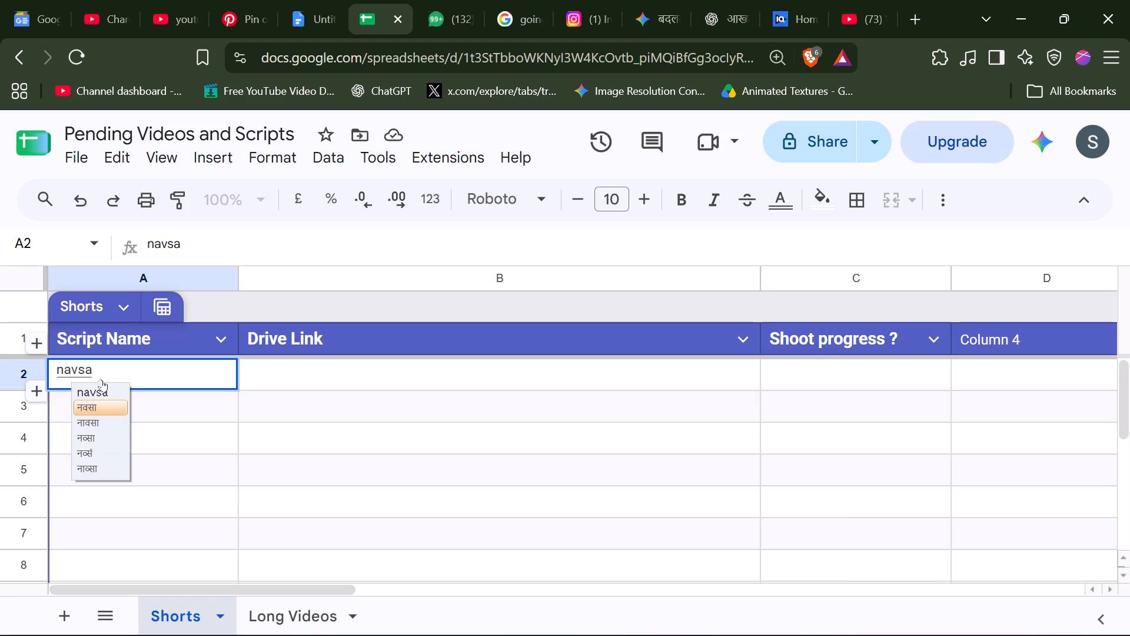
pyautogui.press('BackSpace')
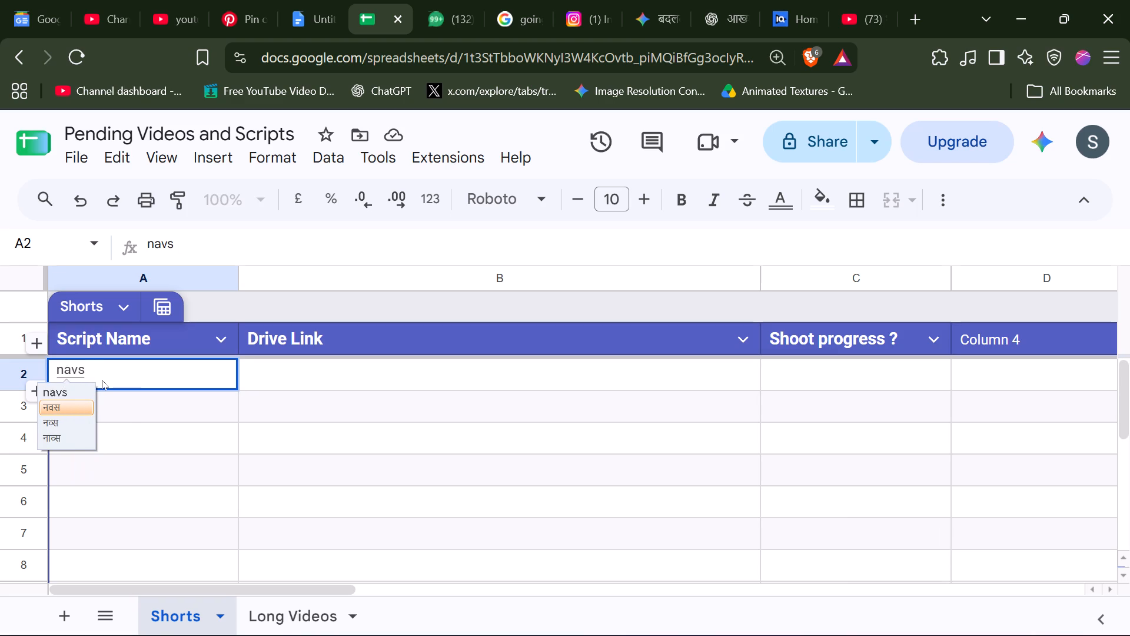
pyautogui.press('a')
pyautogui.press('BackSpace')
pyautogui.press('BackSpace')
pyautogui.write('vari sadi')
pyautogui.press('space')
pyautogui.press('BackSpace')
pyautogui.press('BackSpace')
pyautogui.press('BackSpace')
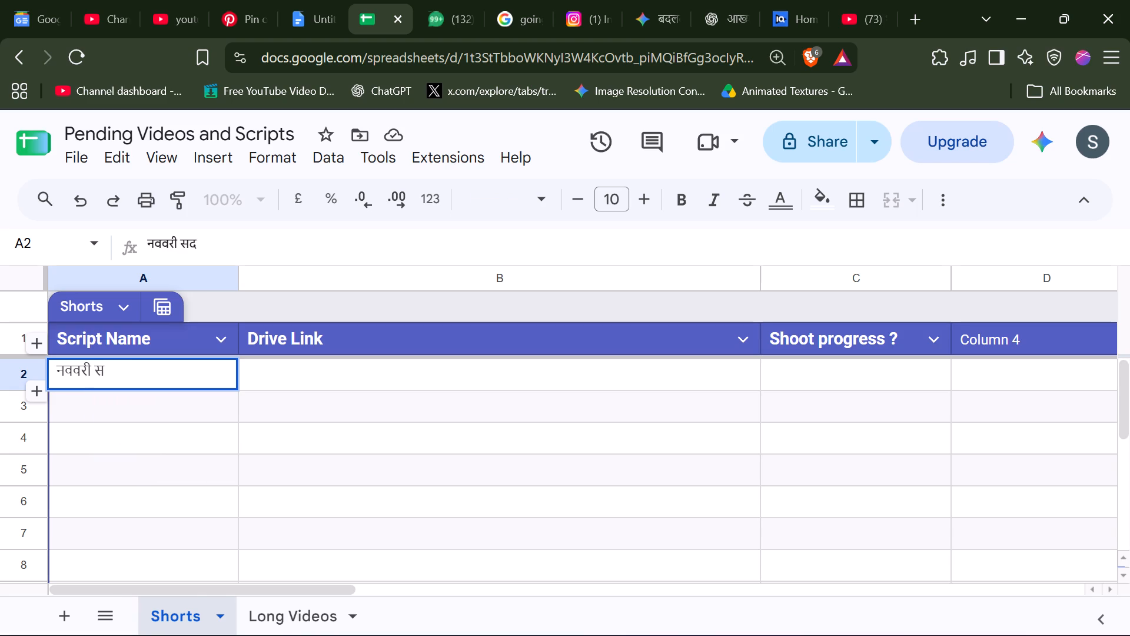
pyautogui.press('BackSpace')
pyautogui.press('BackSpace')
pyautogui.press('BackSpace')
pyautogui.press('BackSpace')
pyautogui.press('BackSpace')
pyautogui.write('vaa')
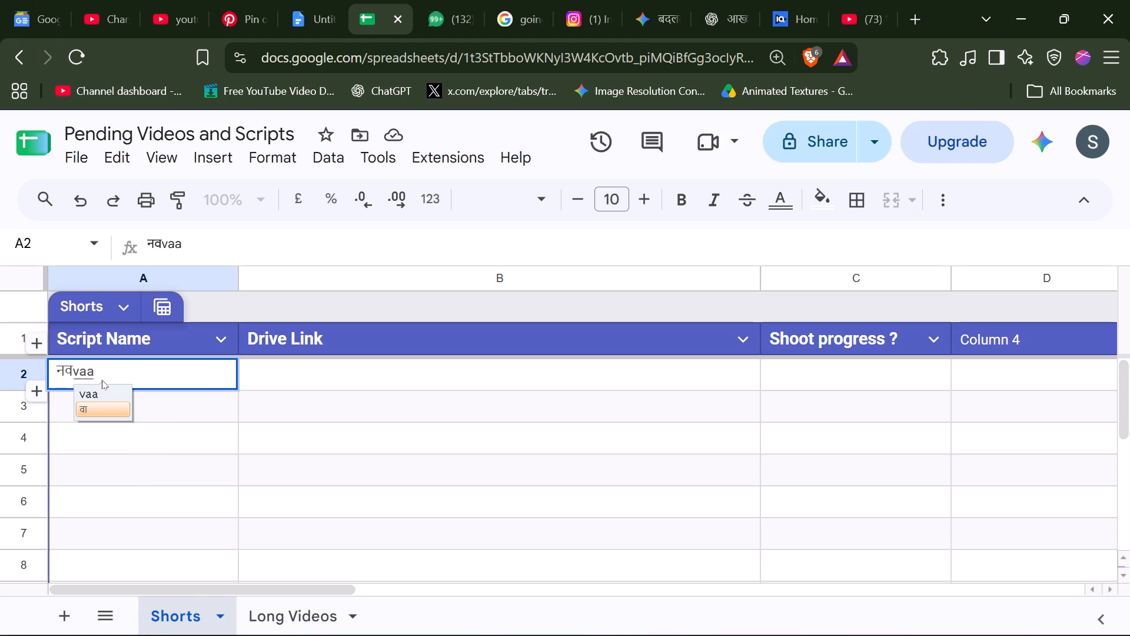
pyautogui.write('ri')
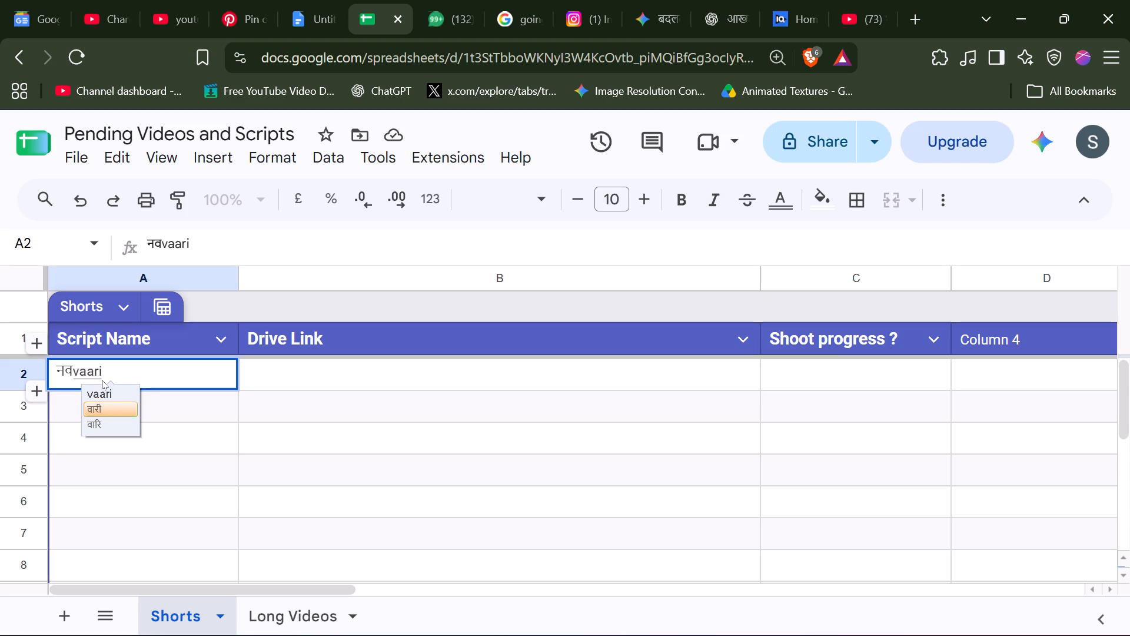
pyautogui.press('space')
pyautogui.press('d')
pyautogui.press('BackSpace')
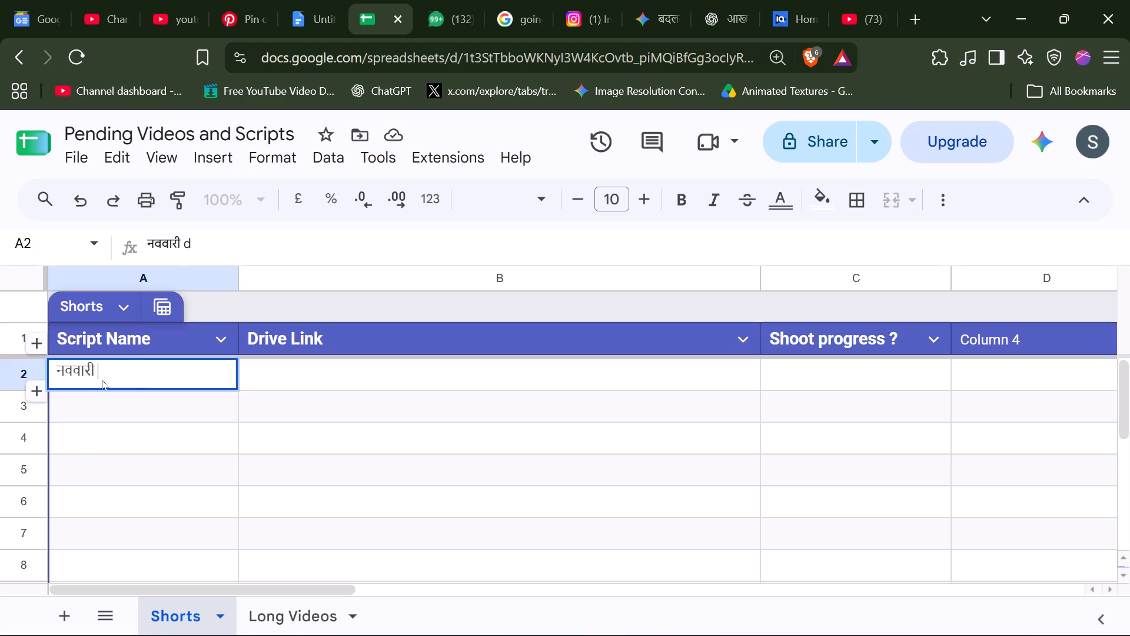
# Add the Marathi word "साडी" (saadi) after "नववारी" in the script name in cell A2.
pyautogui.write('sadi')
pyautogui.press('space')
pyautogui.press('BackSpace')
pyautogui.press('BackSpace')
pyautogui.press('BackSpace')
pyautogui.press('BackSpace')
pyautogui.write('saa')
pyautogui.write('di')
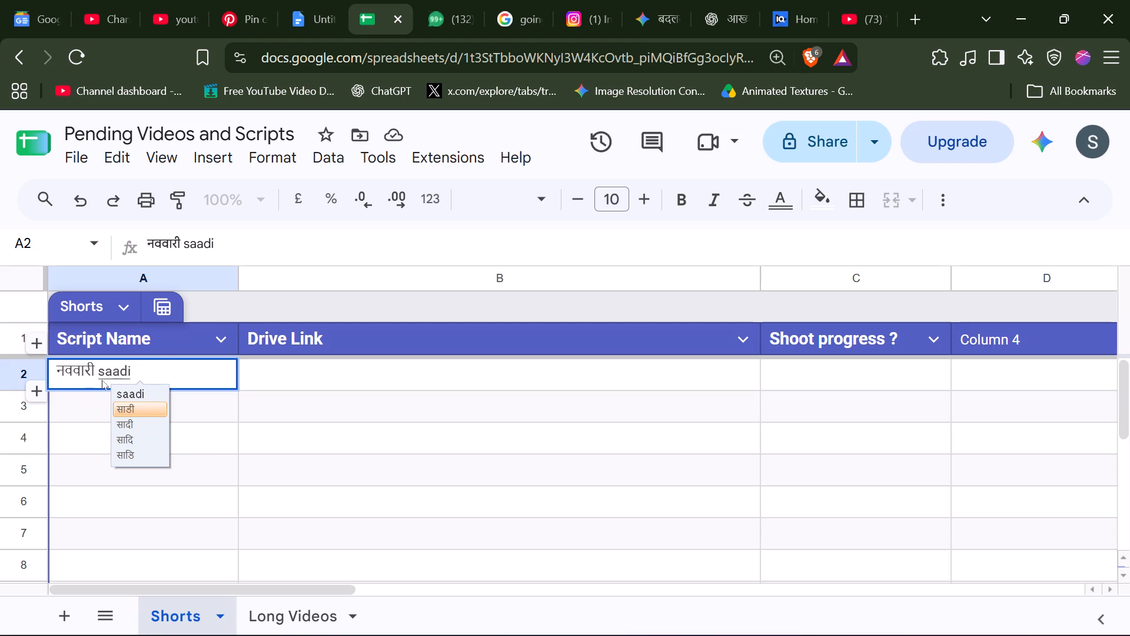
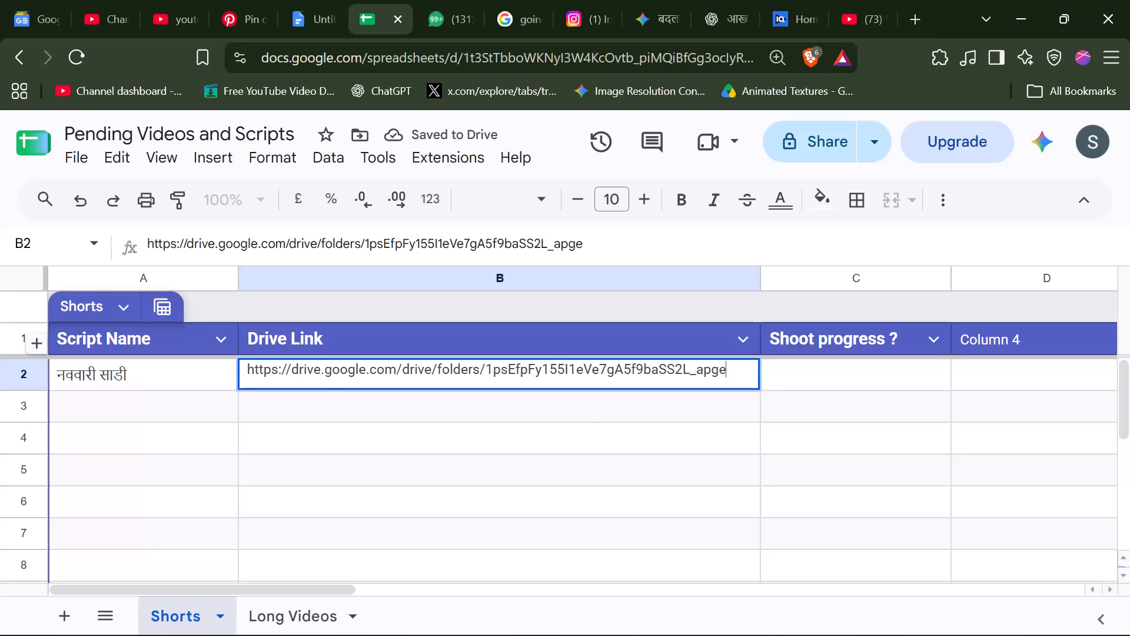
# Commit the Drive folder link in cell B2, beside the नववारी साडी script name.
pyautogui.click(313, 427)
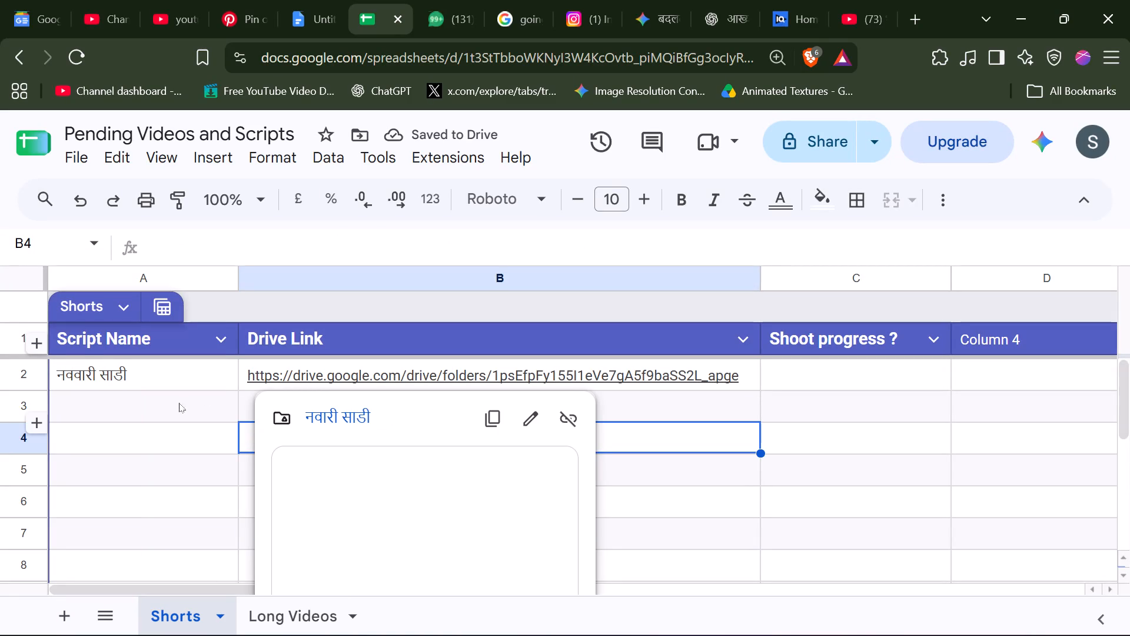
# Open the empty Script Name cell A3 of the Shorts sheet for editing.
pyautogui.click(159, 403)
pyautogui.doubleClick(154, 403)
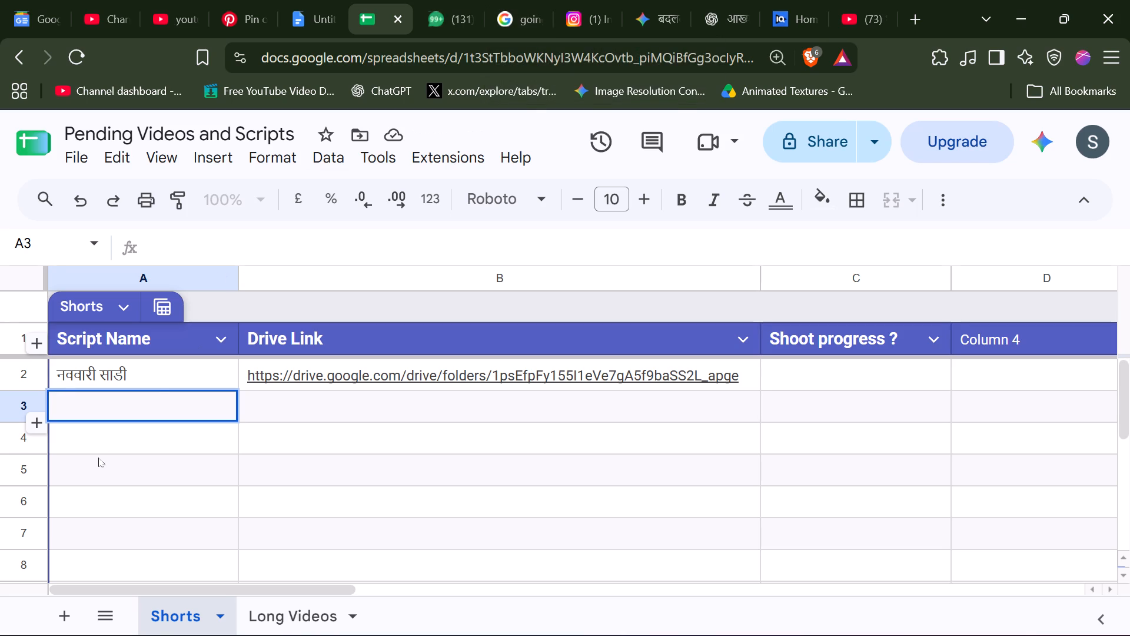
# Write "तुळशीबाग इतिहास" as the script name in cell A3 of the Shorts sheet.
pyautogui.write('tulshi')
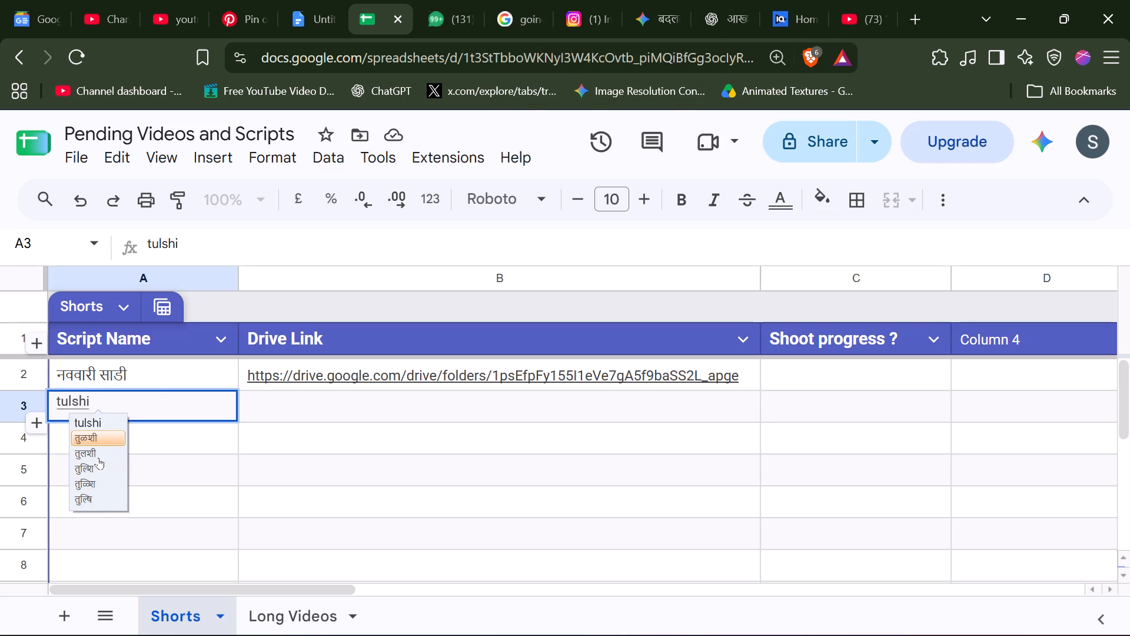
pyautogui.write('bag')
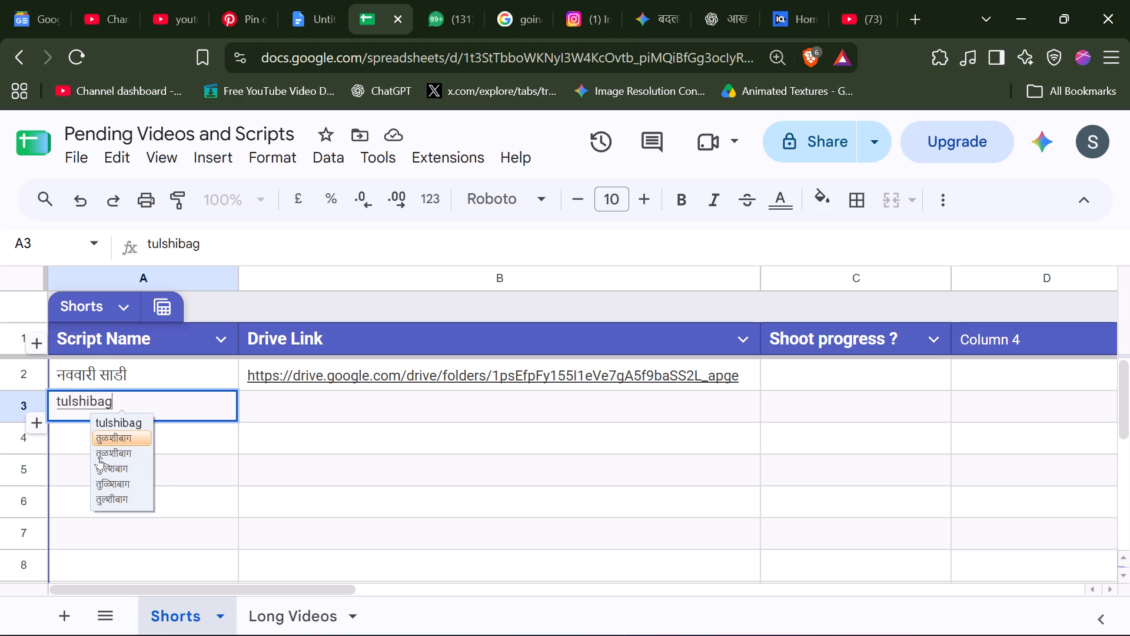
pyautogui.press('space')
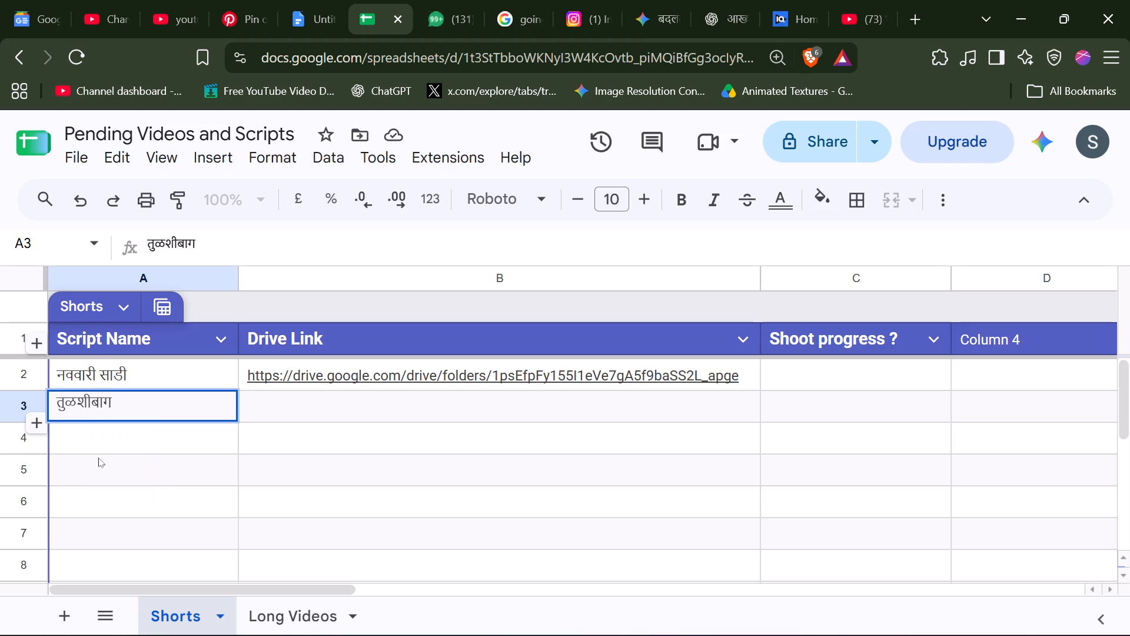
pyautogui.write('iti')
pyautogui.write('has')
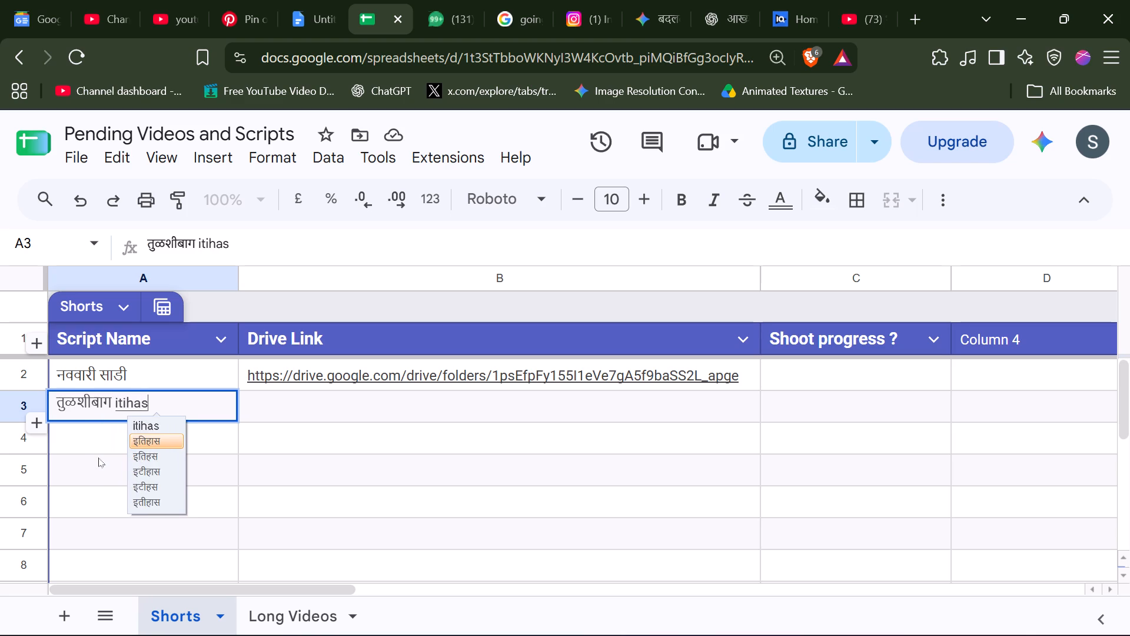
pyautogui.press('space')
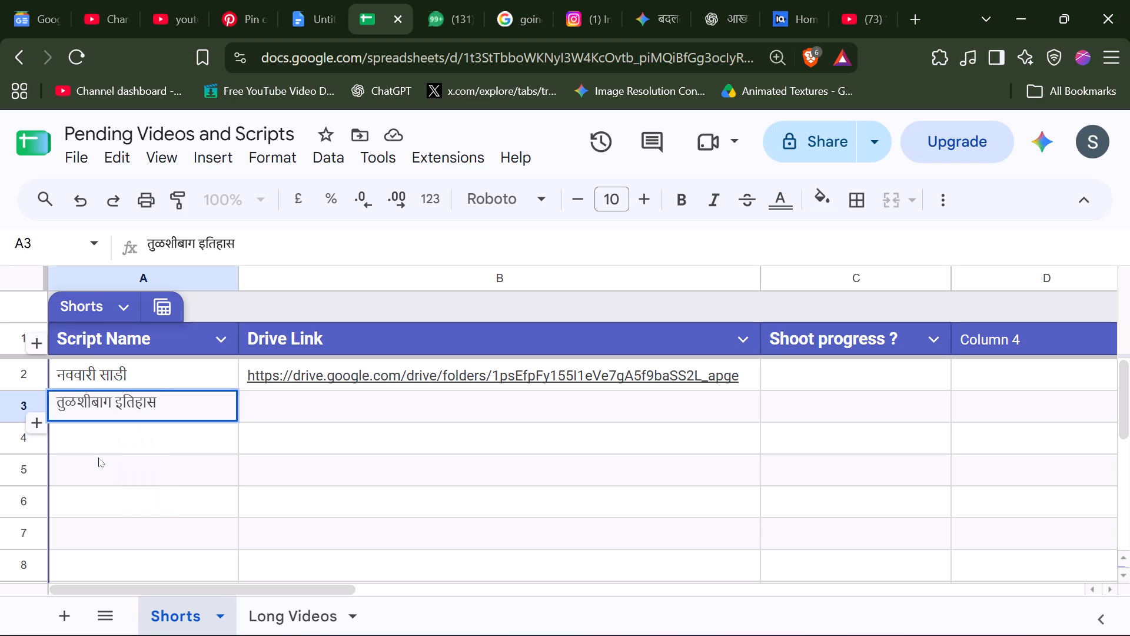
# Open the script name in cell A2 of the Shorts sheet for editing with its whole text selected.
pyautogui.tripleClick(112, 375)
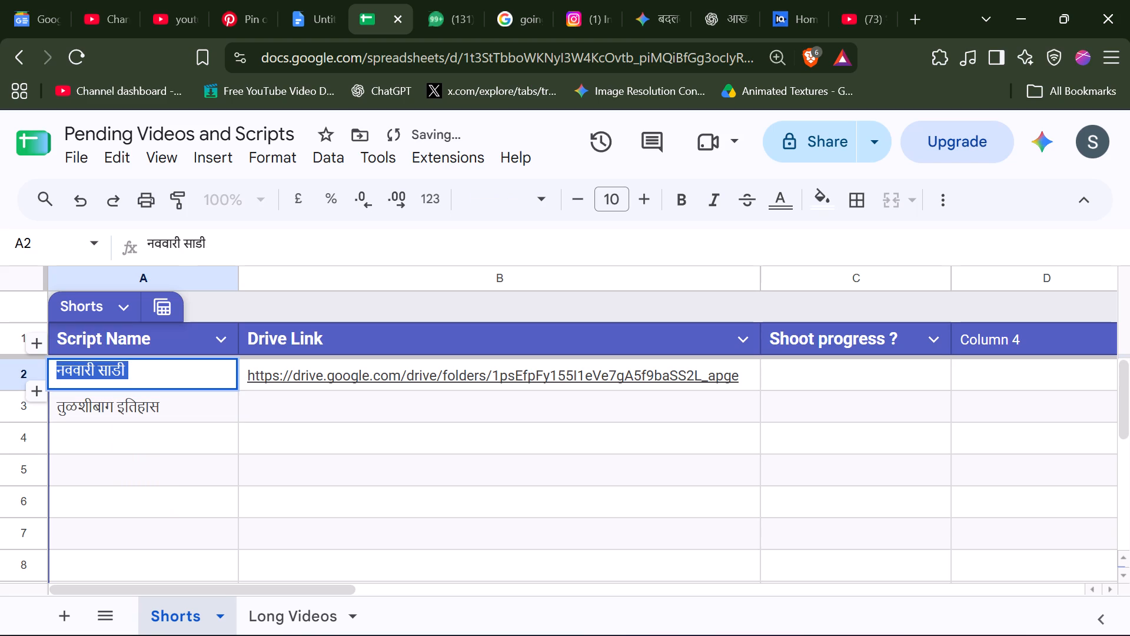
# Italicize the script names in cells A2 and A3 of the Shorts sheet.
pyautogui.click(719, 196)
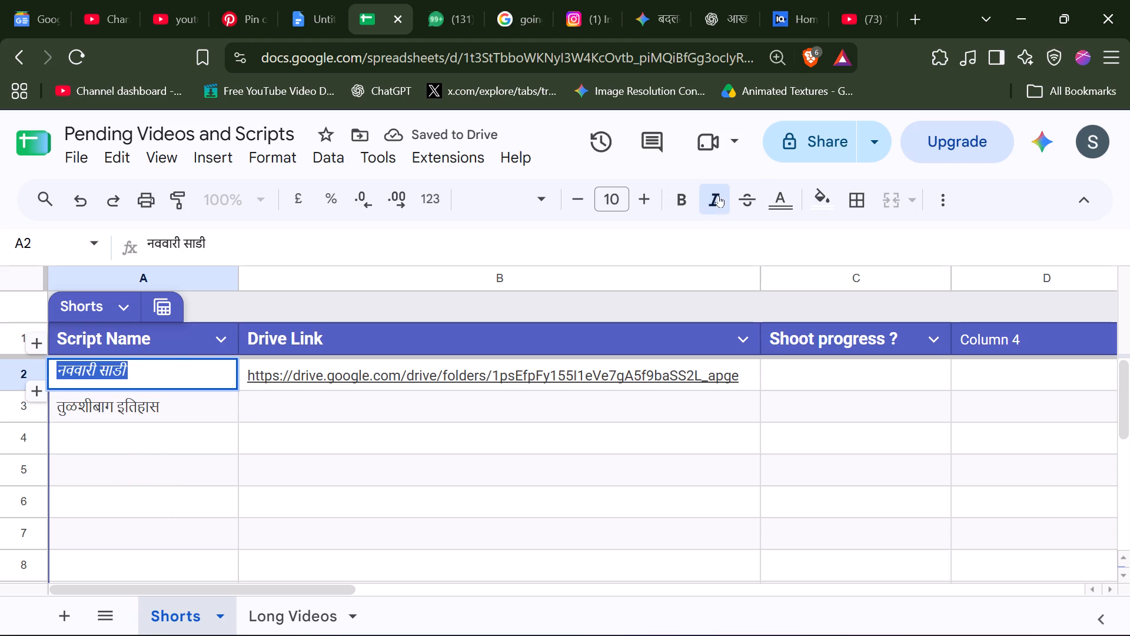
pyautogui.tripleClick(124, 396)
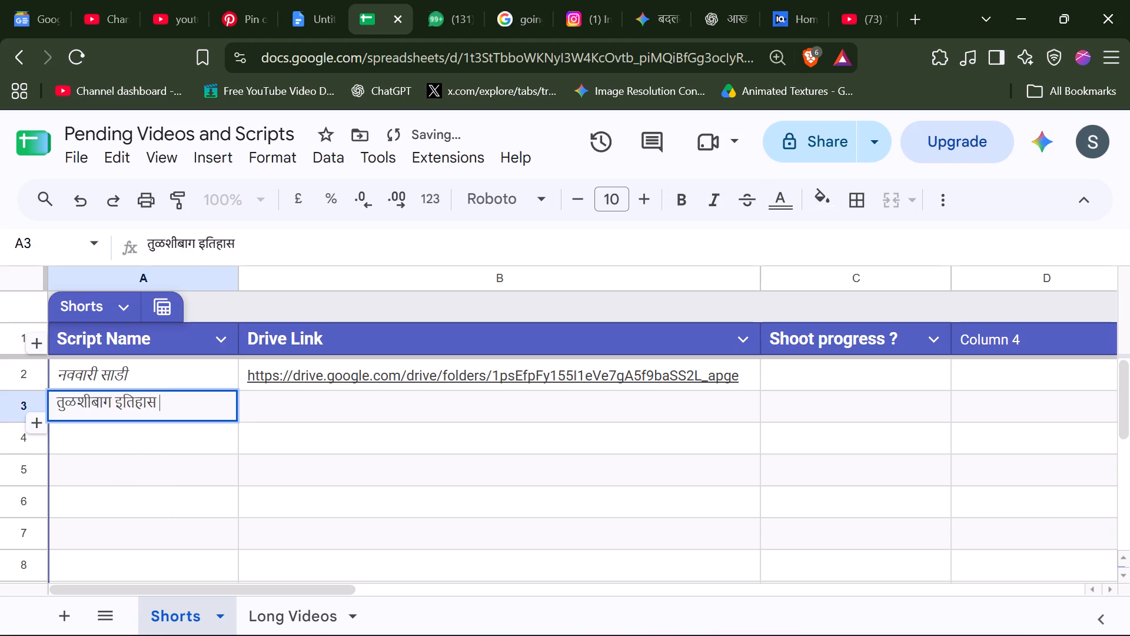
pyautogui.click(124, 396)
pyautogui.click(706, 195)
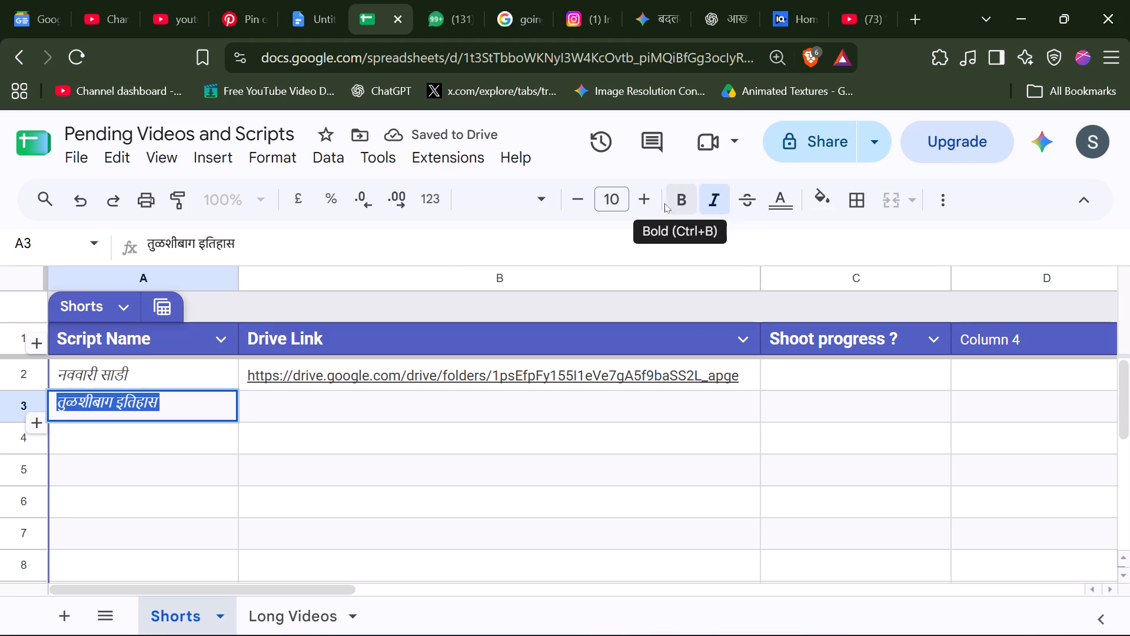
# Set the font size of the script names in cells A3 and A2 to 11.
pyautogui.click(639, 200)
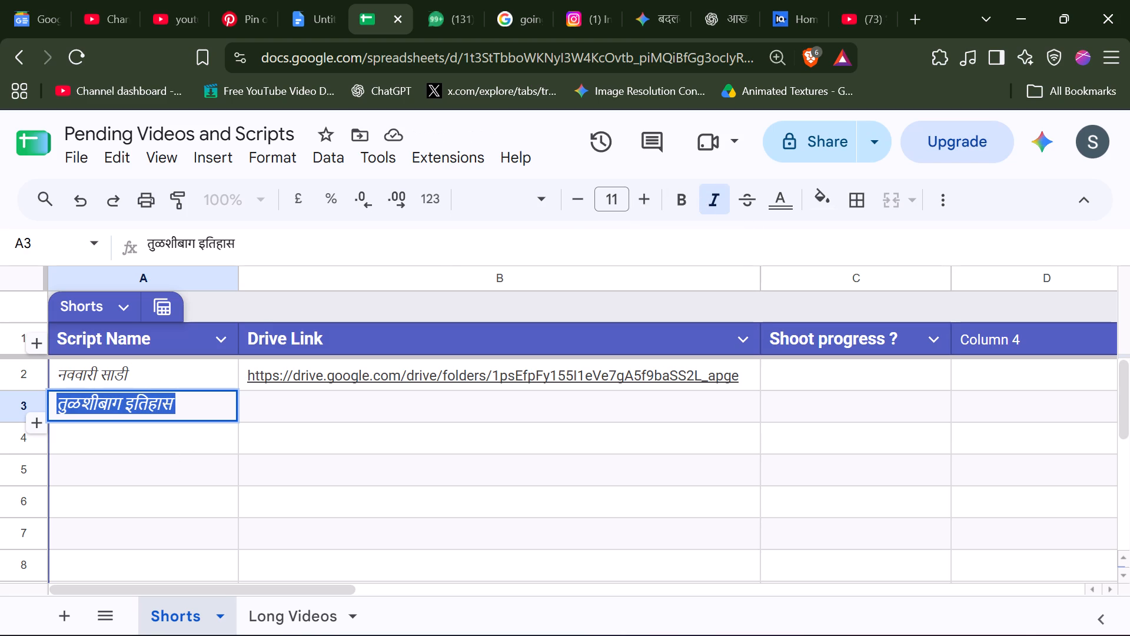
pyautogui.click(100, 382)
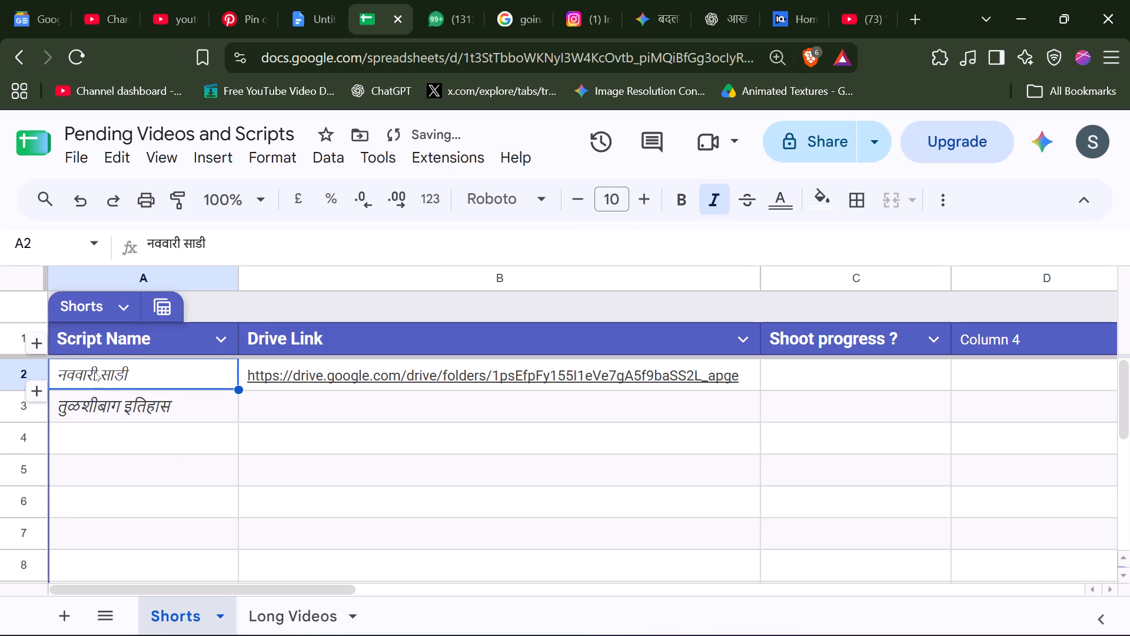
pyautogui.tripleClick(94, 372)
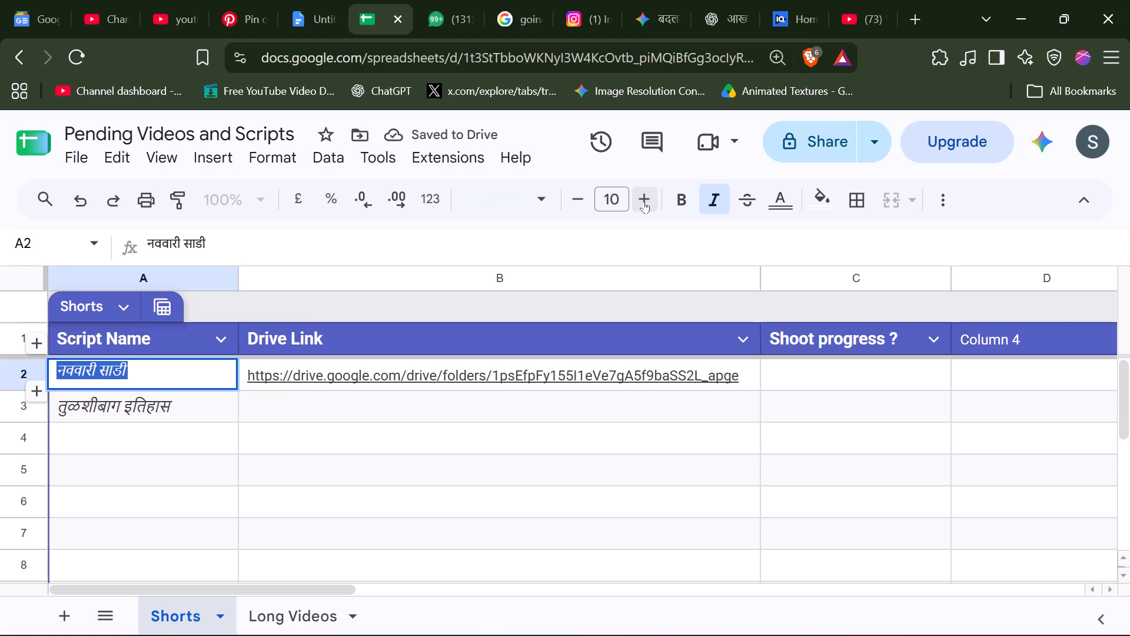
pyautogui.click(644, 201)
pyautogui.click(129, 397)
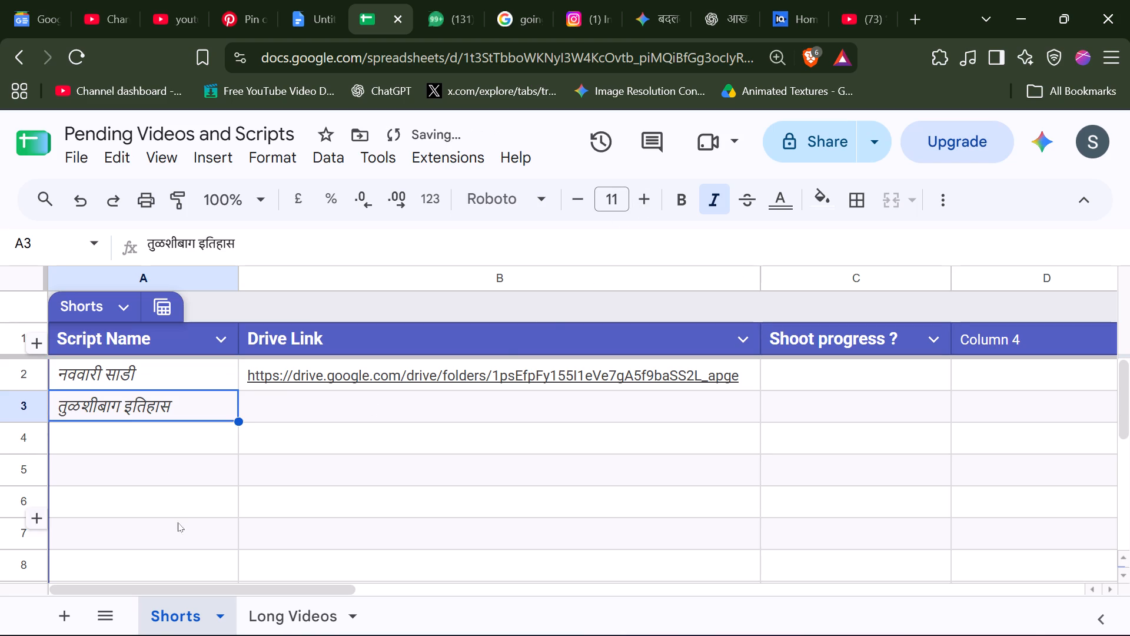
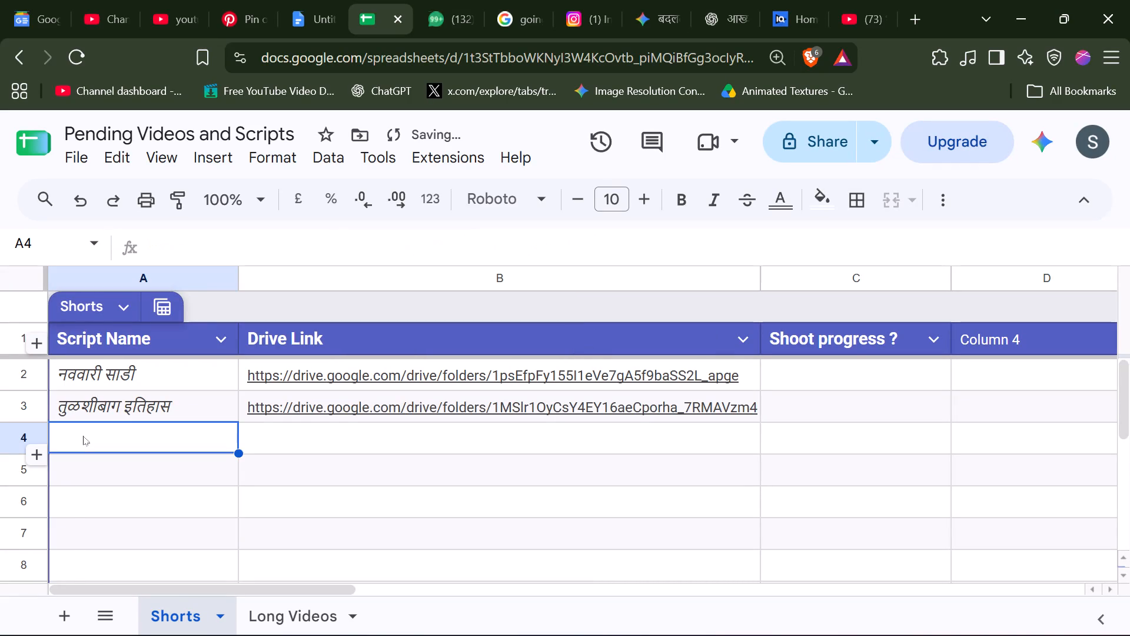
# Enter the Marathi word "किल्ला" (killaa) as the script name in cell A4 of the Shorts sheet.
pyautogui.click(83, 436)
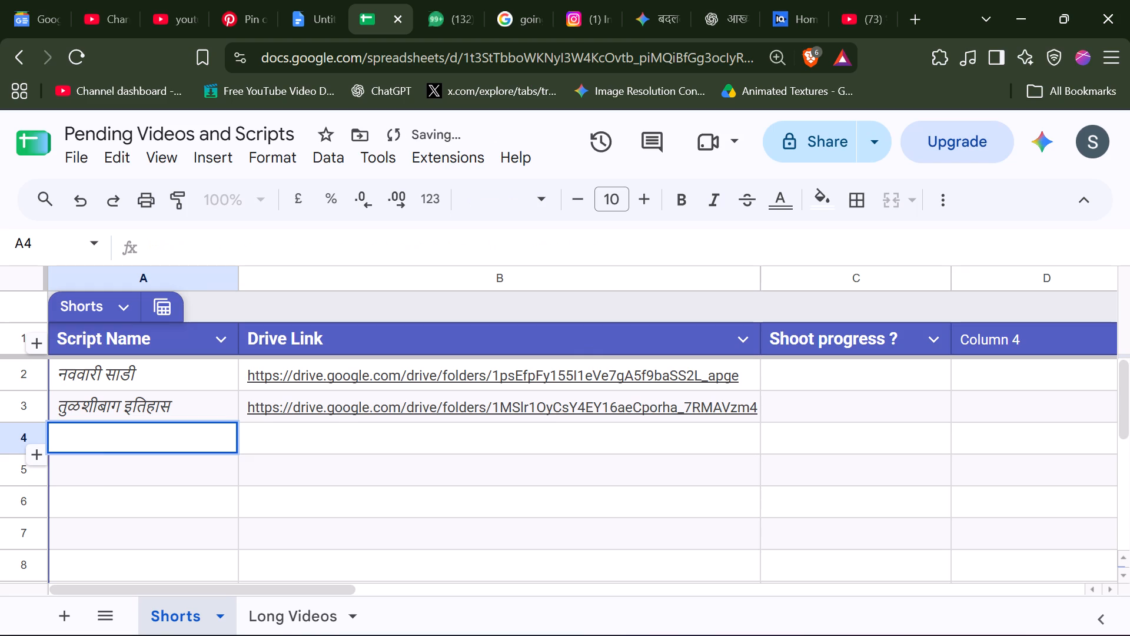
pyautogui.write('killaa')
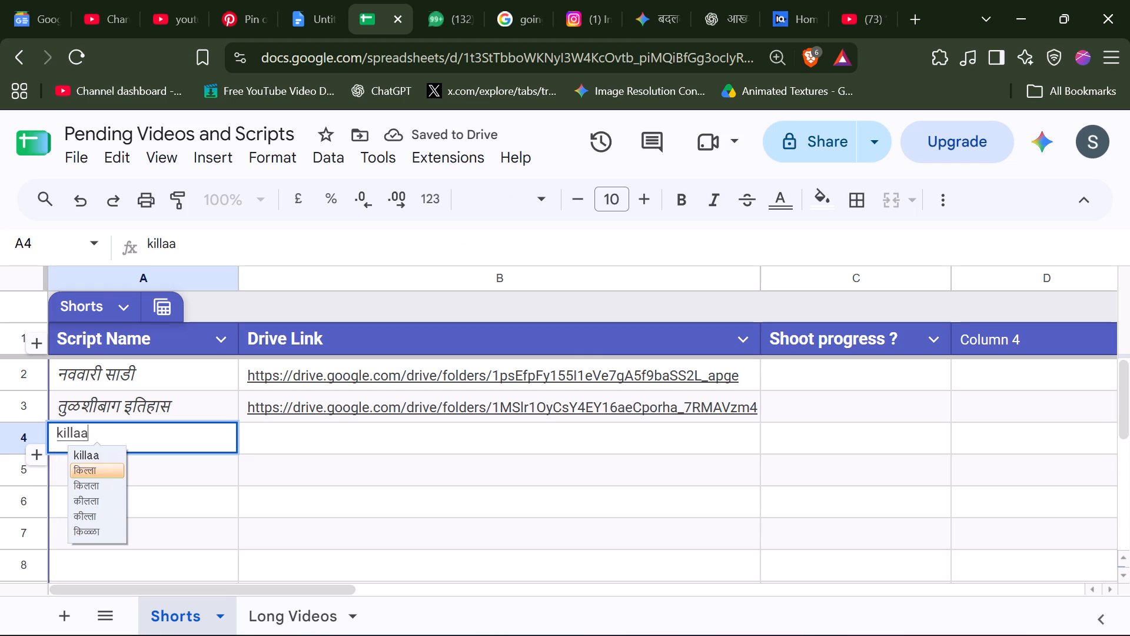
# Write the Marathi script name in cell A4 of the Shorts sheet as "किल्ला बंवण्यामा गचा", correcting the second word's ending with "मा".
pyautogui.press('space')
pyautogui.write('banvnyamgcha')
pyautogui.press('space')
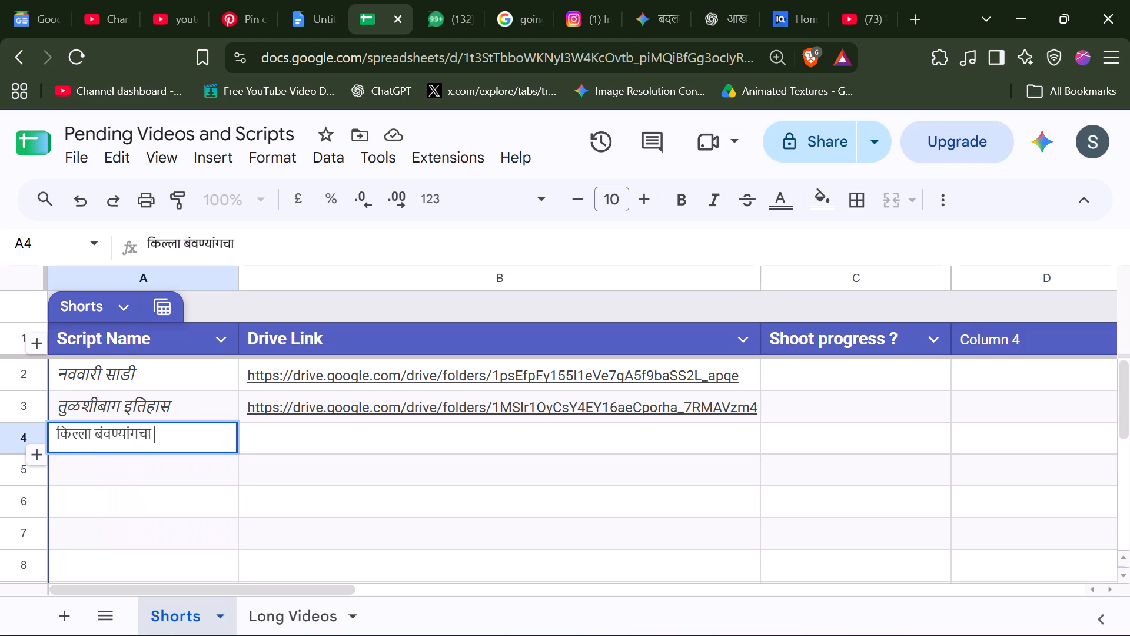
pyautogui.click(127, 436)
pyautogui.press('BackSpace')
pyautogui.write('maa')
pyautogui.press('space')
# Fix the ending of the script name in cell A4 of the Shorts sheet so it reads "मागची स्टोरी".
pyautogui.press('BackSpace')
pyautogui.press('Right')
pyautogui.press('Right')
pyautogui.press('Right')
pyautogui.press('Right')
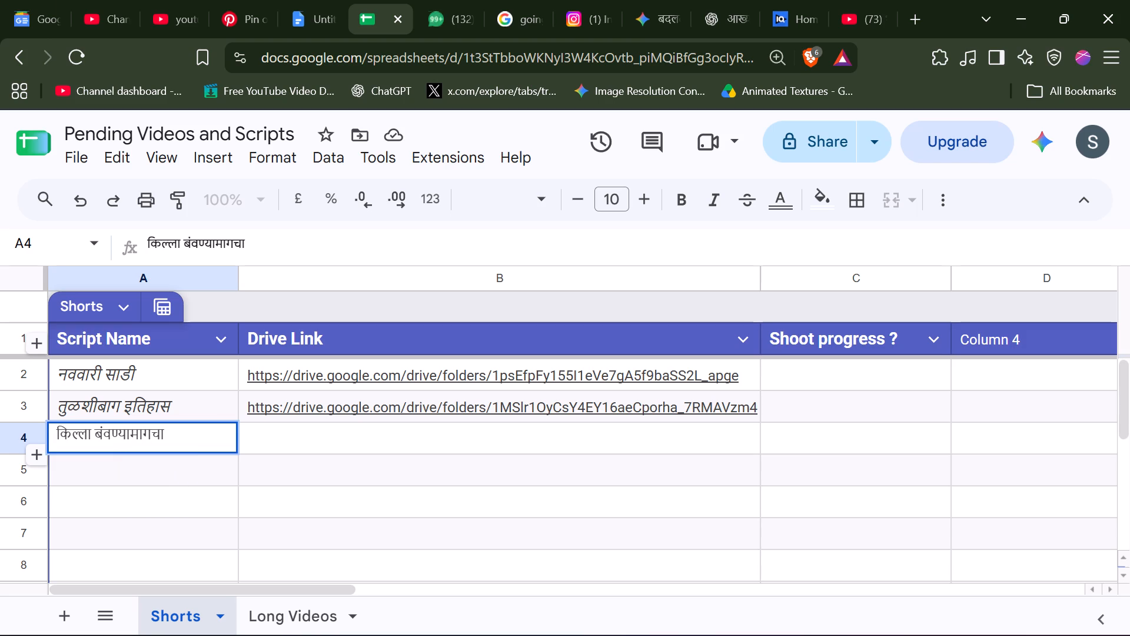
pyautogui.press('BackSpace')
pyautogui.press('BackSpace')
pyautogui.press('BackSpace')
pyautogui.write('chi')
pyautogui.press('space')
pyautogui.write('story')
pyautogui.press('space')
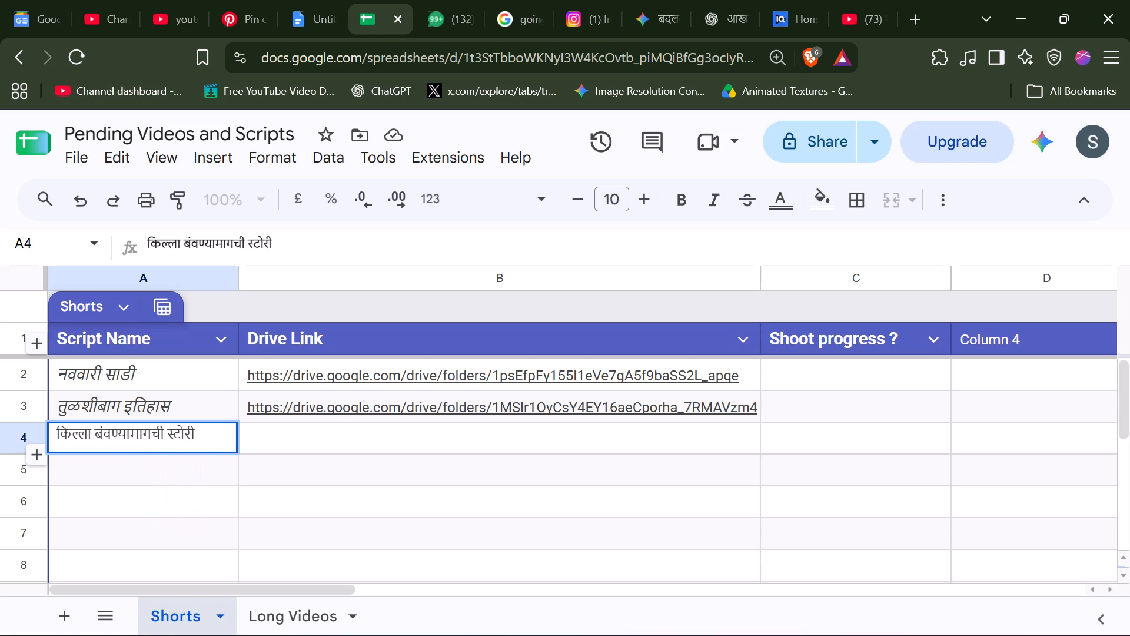
# Correct the start of the second word in cell A4's script name to "बन".
pyautogui.click(102, 438)
pyautogui.press('BackSpace')
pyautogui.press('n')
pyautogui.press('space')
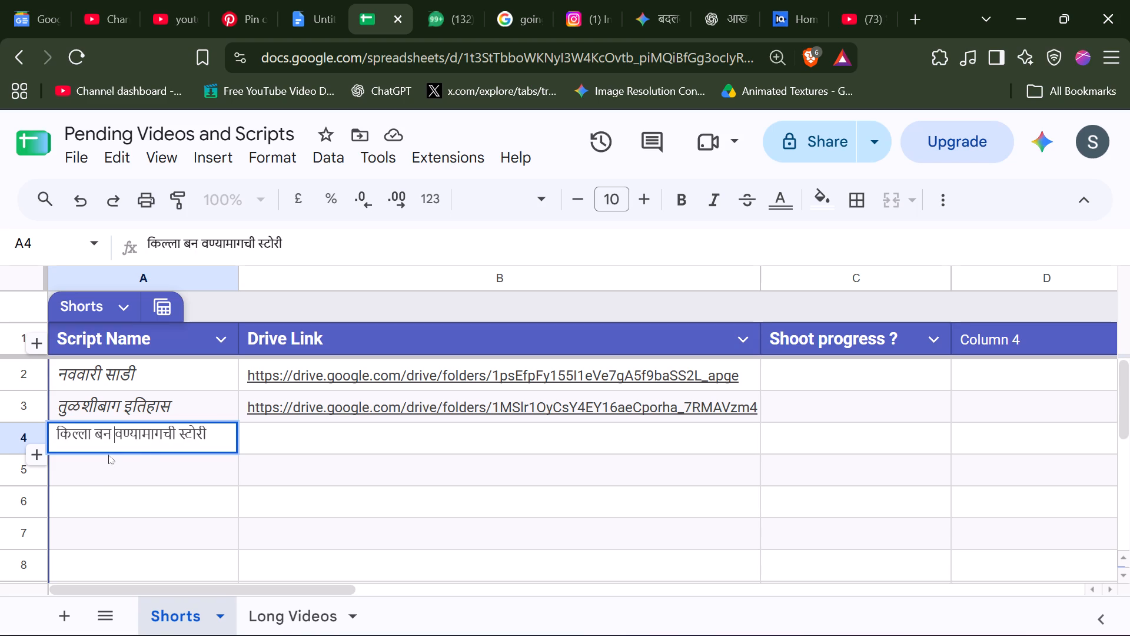
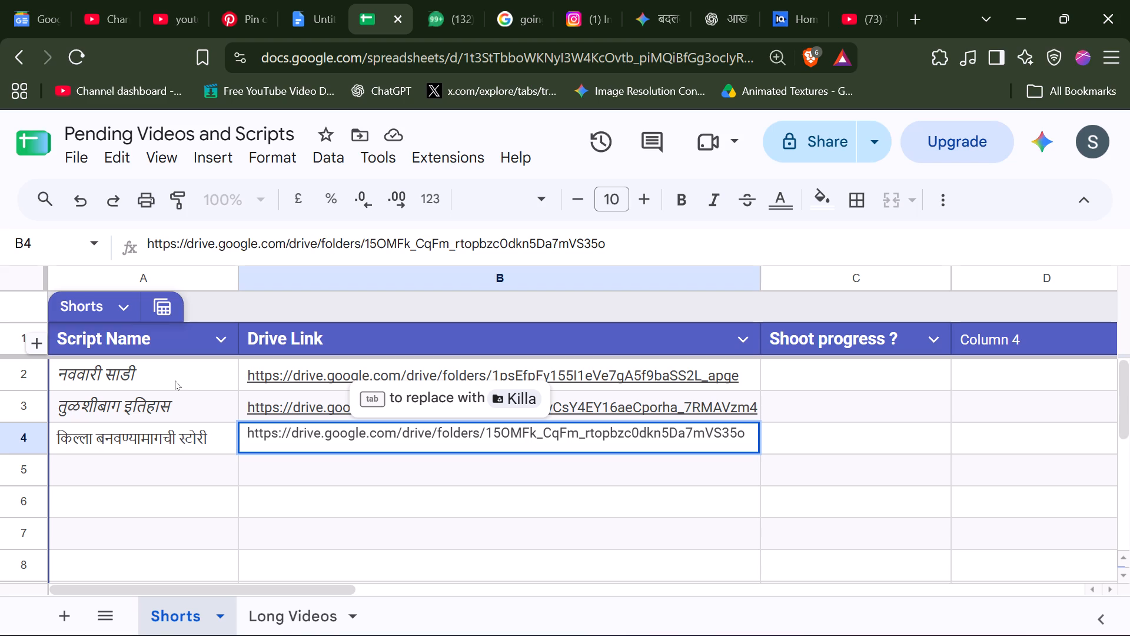
# Commit the Killa script's Drive folder link as a plain URL in cell B4 of the Shorts sheet.
pyautogui.click(137, 468)
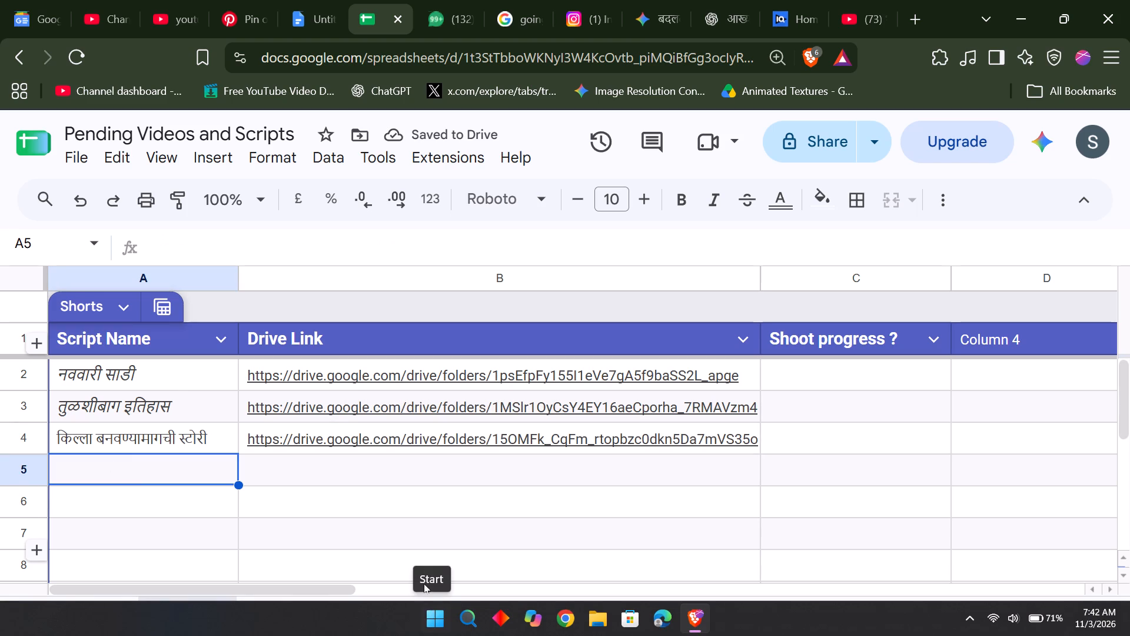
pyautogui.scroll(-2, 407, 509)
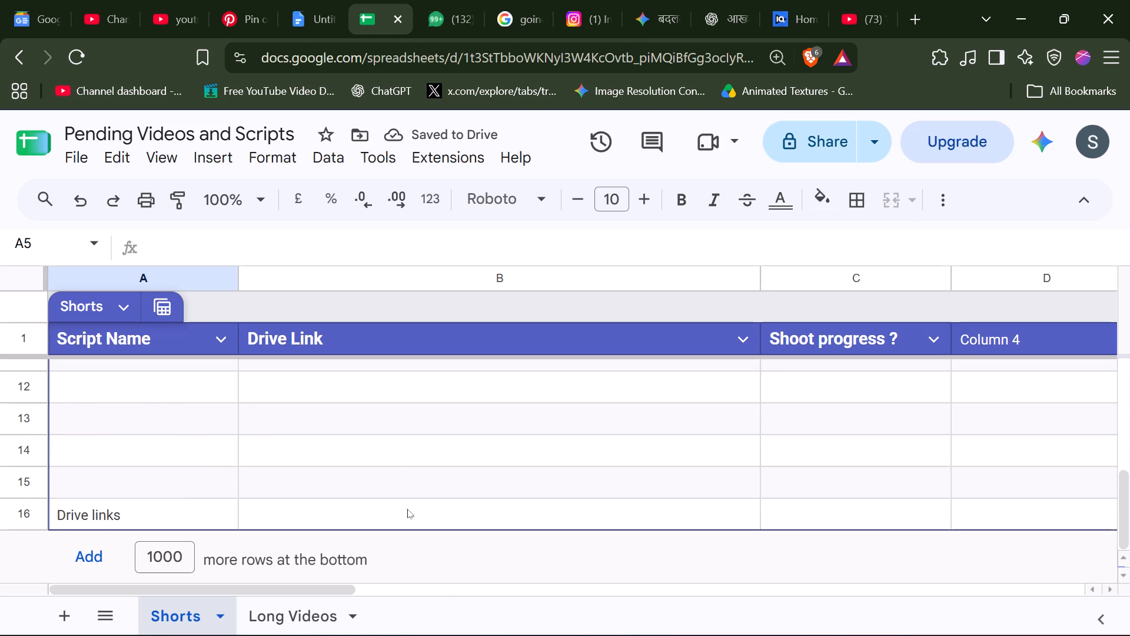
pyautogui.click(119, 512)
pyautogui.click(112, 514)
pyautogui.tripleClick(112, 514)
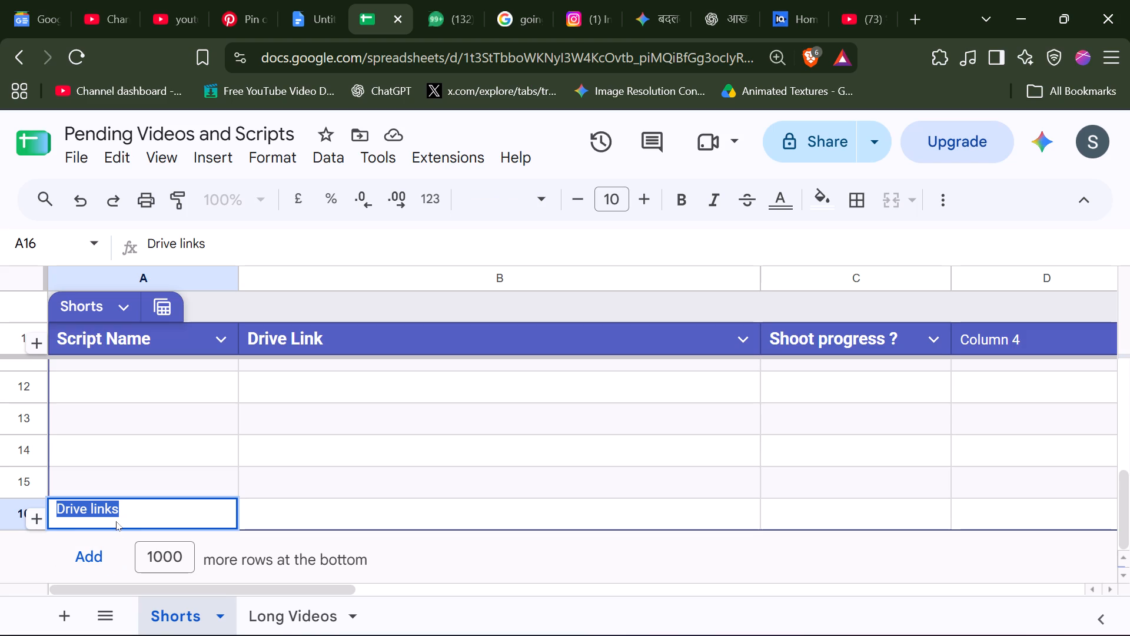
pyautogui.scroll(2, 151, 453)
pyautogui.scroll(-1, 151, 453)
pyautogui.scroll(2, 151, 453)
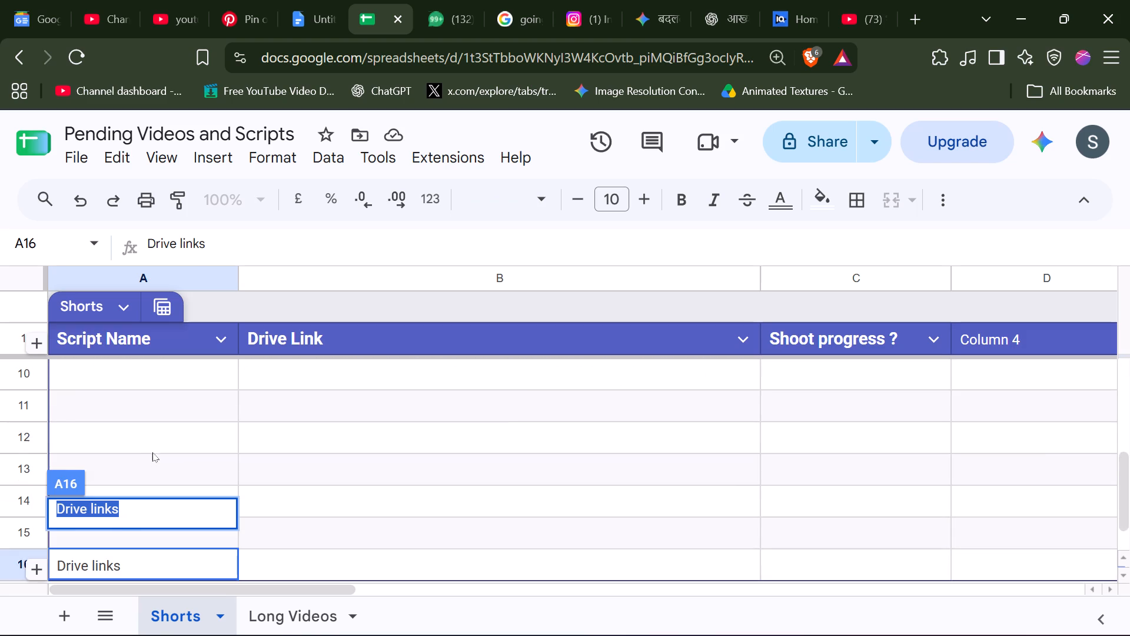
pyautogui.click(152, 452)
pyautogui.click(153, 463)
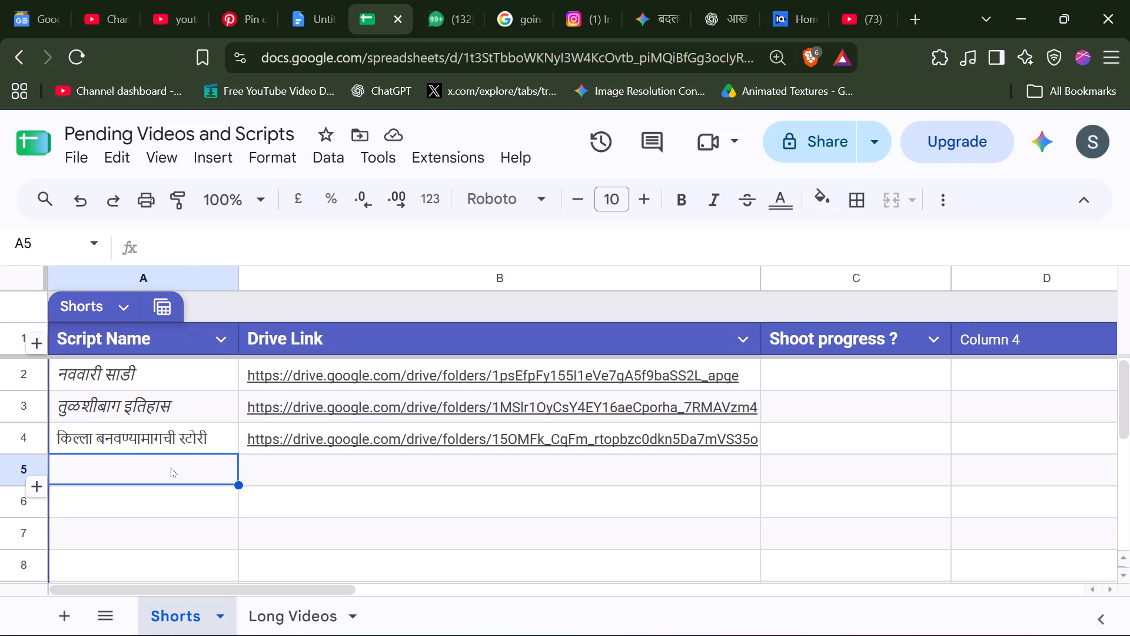
# Insert one table row above the empty row 5 in the Shorts table.
pyautogui.click(25, 355)
pyautogui.rightClick(25, 355)
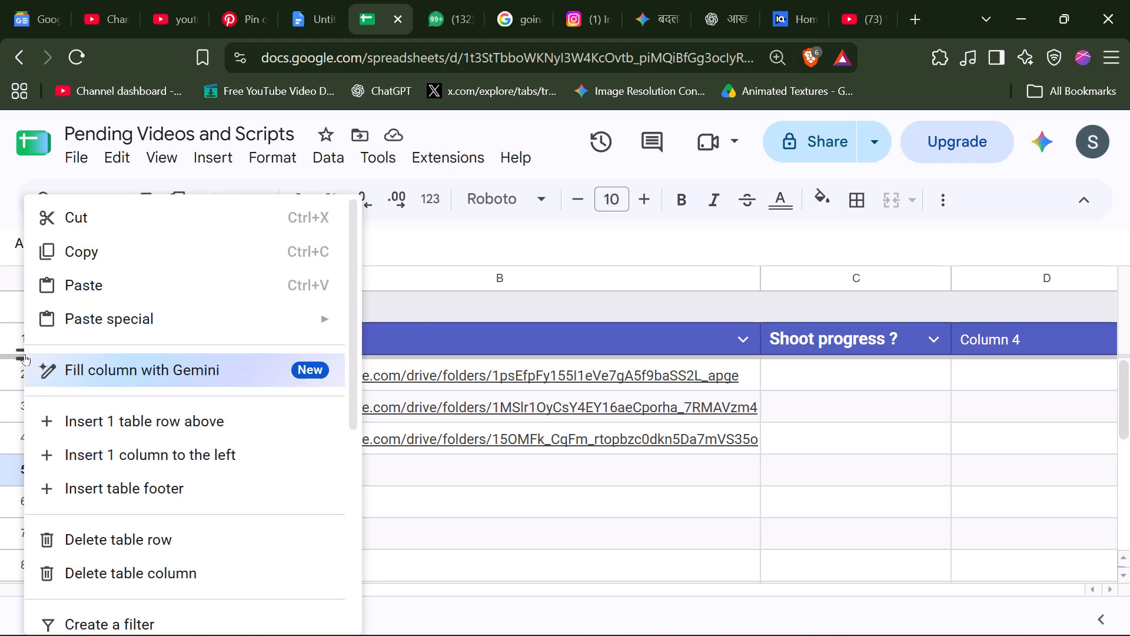
pyautogui.click(122, 432)
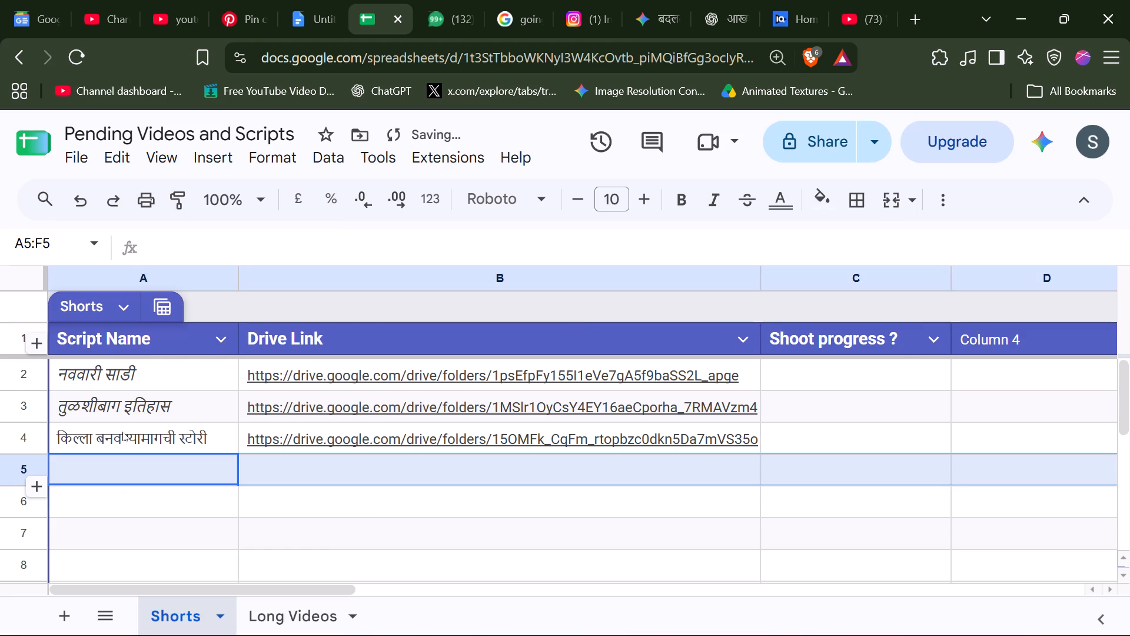
# Select the whole of row 2, holding the नववारी साडी script, in the Shorts sheet and bring up its row options.
pyautogui.scroll(1, 89, 336)
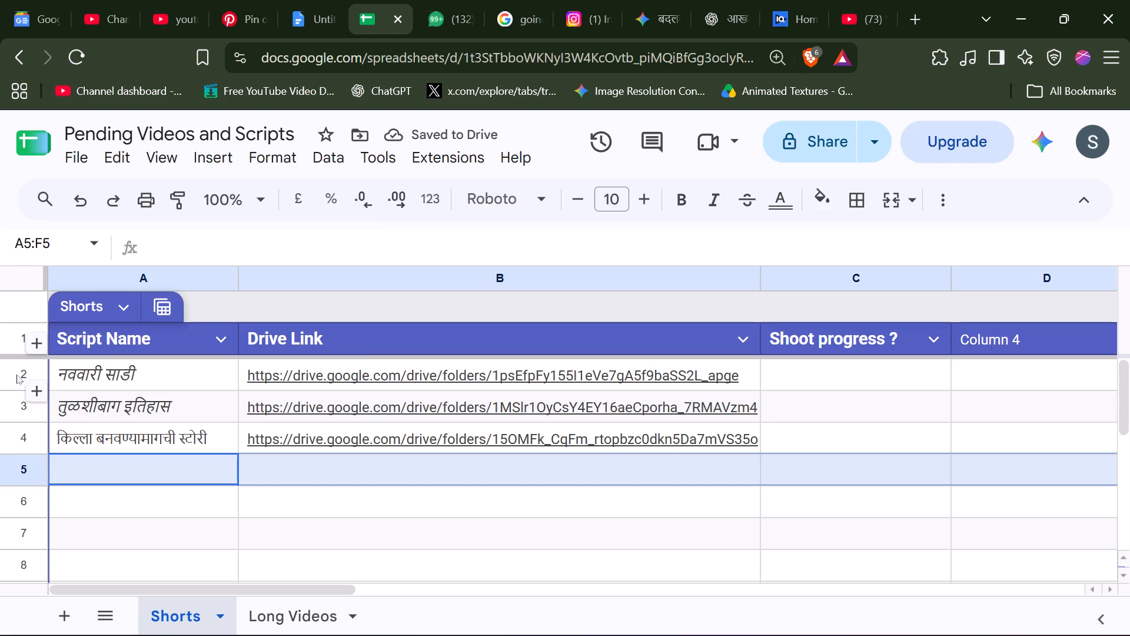
pyautogui.click(14, 387)
pyautogui.rightClick(14, 387)
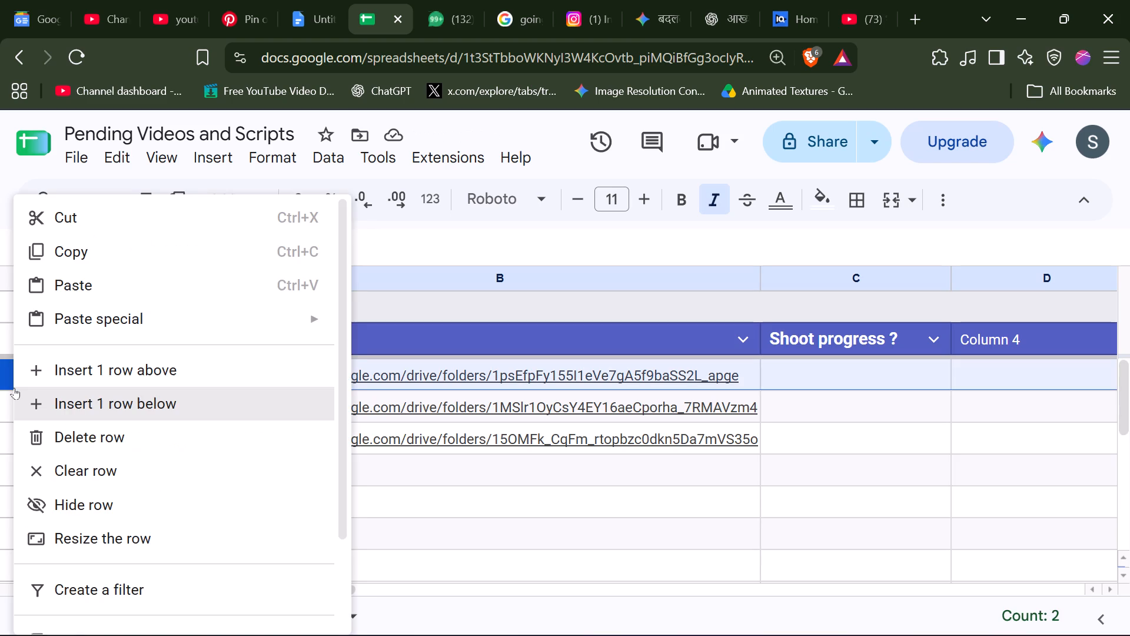
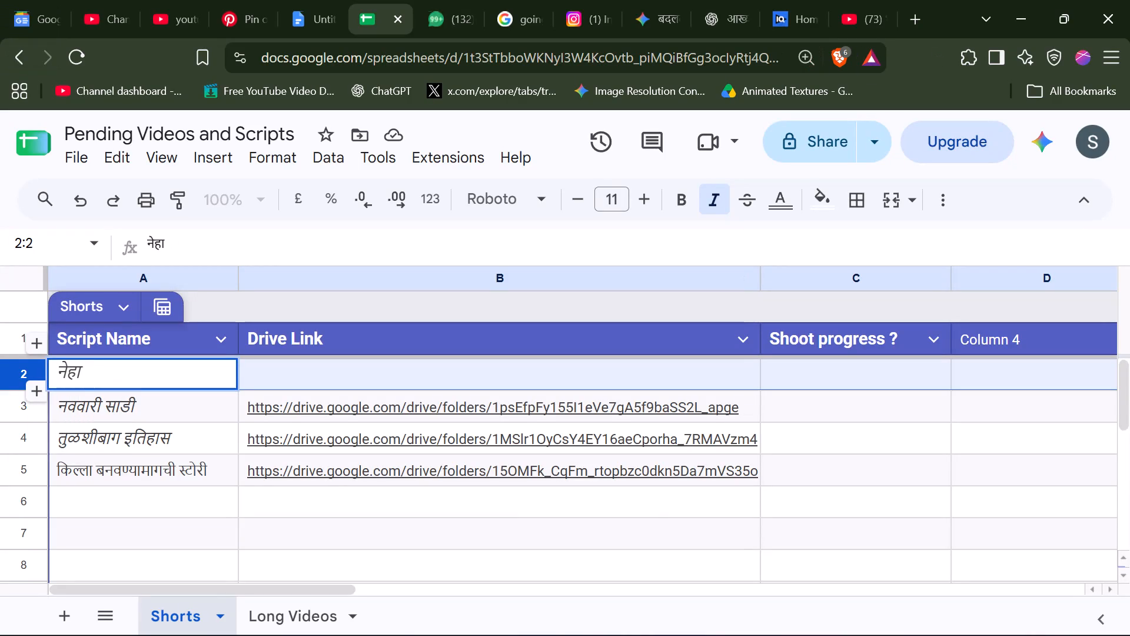
# Clear the script name text in cell A2 of the Shorts sheet, keeping the cell open for a new entry.
pyautogui.press('BackSpace')
pyautogui.press('BackSpace')
pyautogui.press('BackSpace')
pyautogui.press('BackSpace')
pyautogui.press('BackSpace')
pyautogui.press('BackSpace')
pyautogui.press('BackSpace')
pyautogui.press('BackSpace')
pyautogui.press('BackSpace')
pyautogui.press('BackSpace')
pyautogui.press('BackSpace')
pyautogui.press('BackSpace')
pyautogui.press('BackSpace')
pyautogui.press('BackSpace')
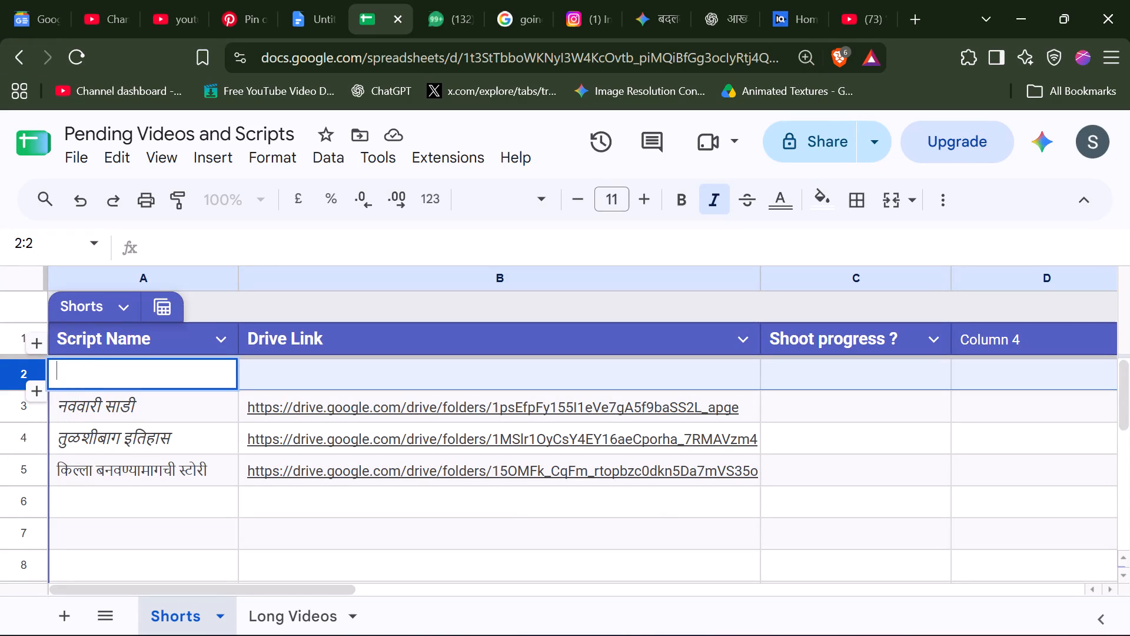
# Switch the keyboard input language to English (India) for the entry in cell A2.
pyautogui.press('super+space')
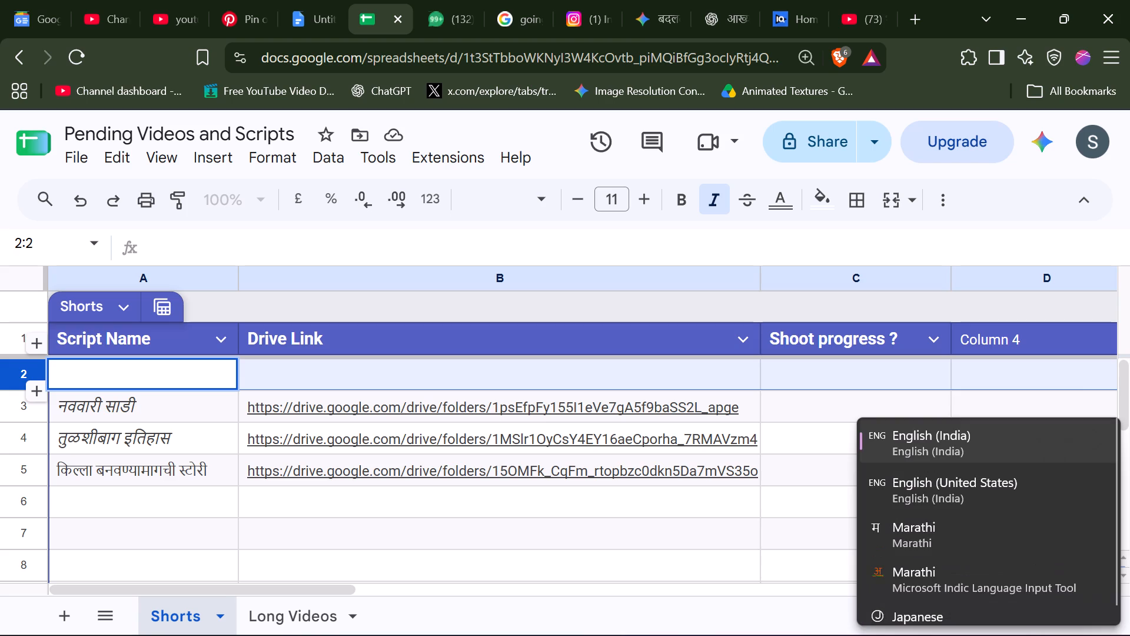
# Enter "Neha photos for Thumbnail" as the script name in cell A2 of the Shorts sheet.
pyautogui.hotkey('shift', 'n')
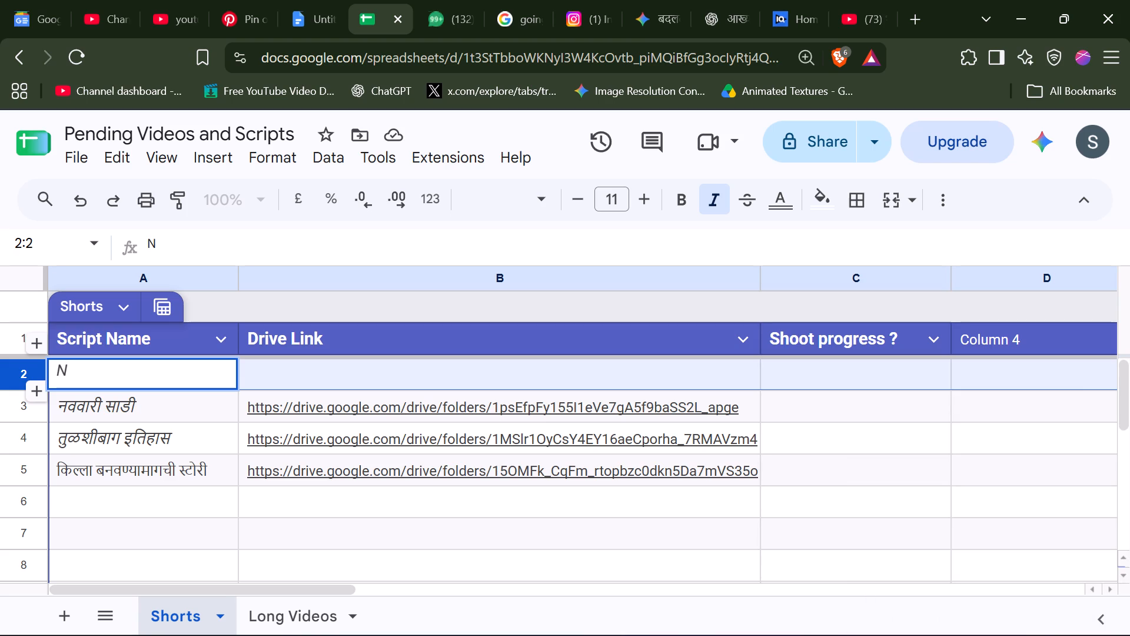
pyautogui.press('e')
pyautogui.write('ha')
pyautogui.press('space')
pyautogui.write('photos')
pyautogui.press('space')
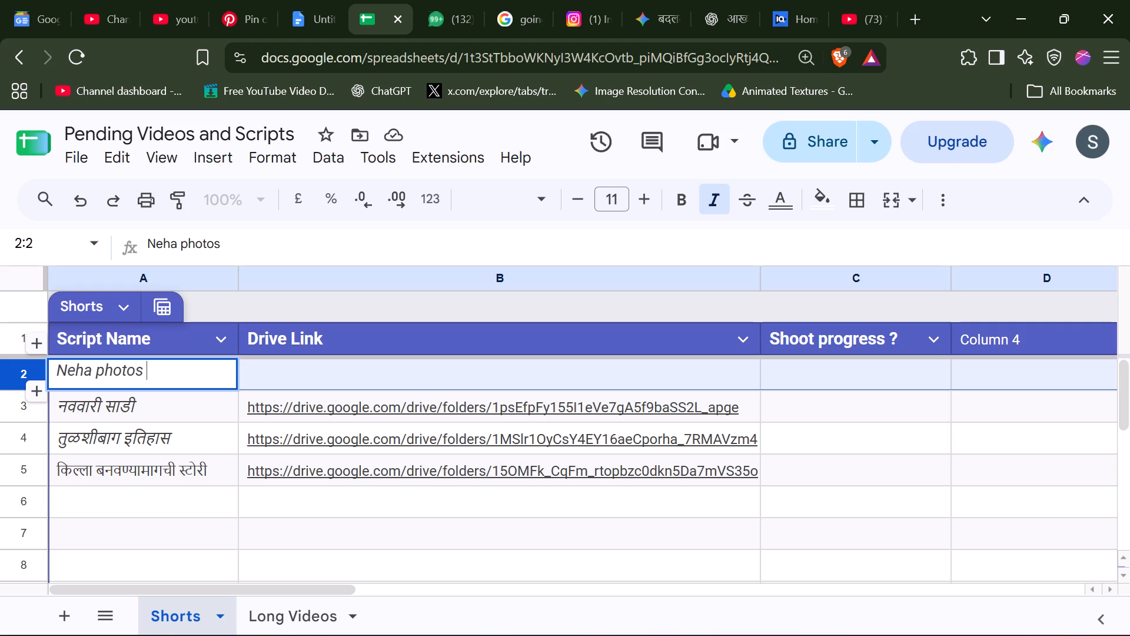
pyautogui.write('for')
pyautogui.press('space')
pyautogui.write('Thumbnail')
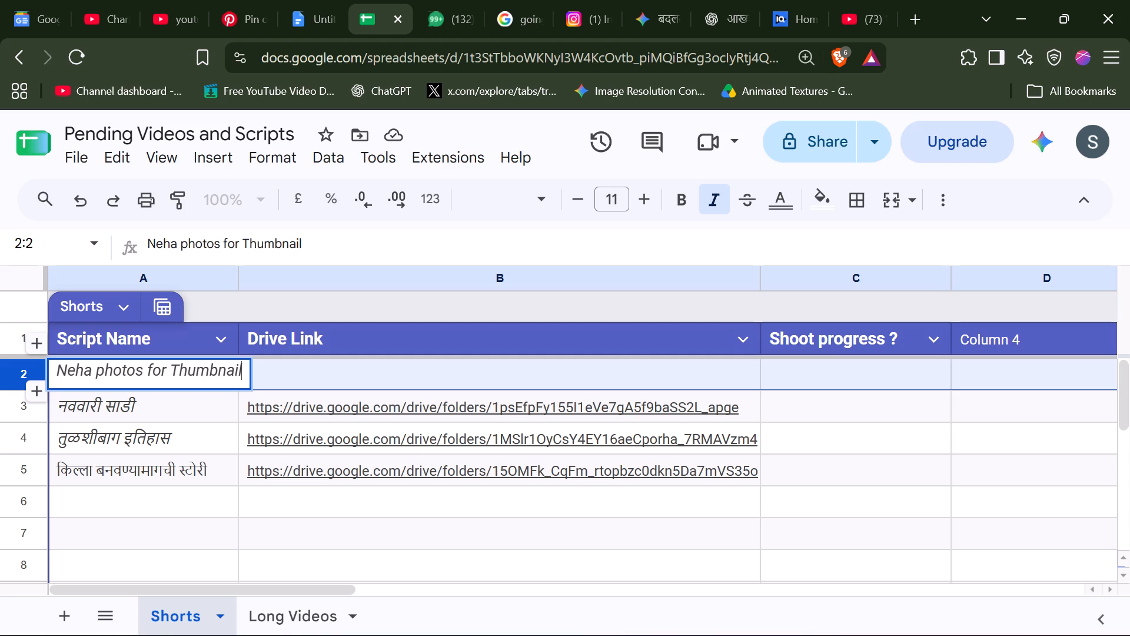
pyautogui.click(333, 366)
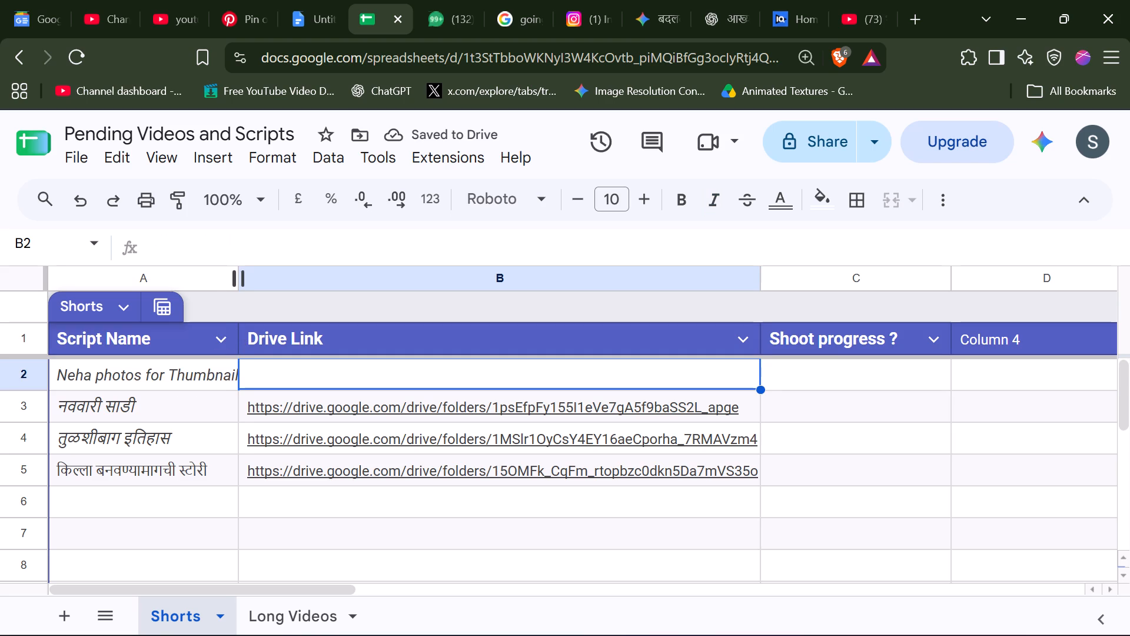
# Widen the Script Name column slightly so the full text of the thumbnail photos entry fits.
pyautogui.moveTo(236, 271); pyautogui.dragTo(242, 270)
# Paste the copied Drive folder link for the thumbnail photos into cell B2 of the Drive Link column.
pyautogui.click(272, 371)
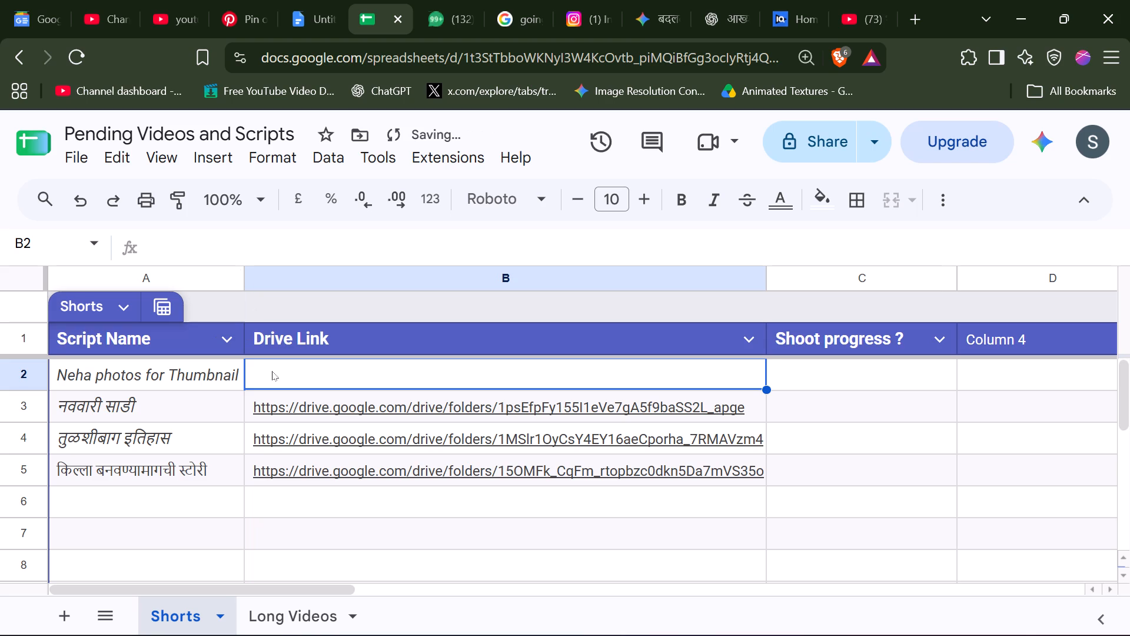
pyautogui.doubleClick(272, 371)
pyautogui.click(272, 371)
pyautogui.click(272, 371)
pyautogui.click(272, 371)
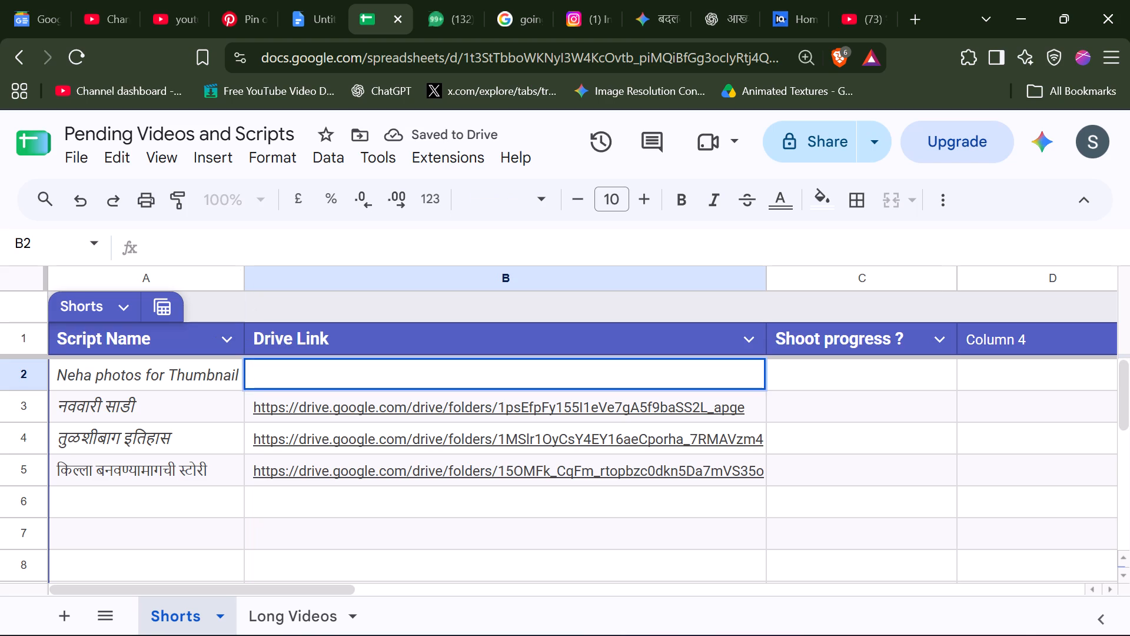
pyautogui.click(272, 371)
pyautogui.hotkey('ctrl', 'v')
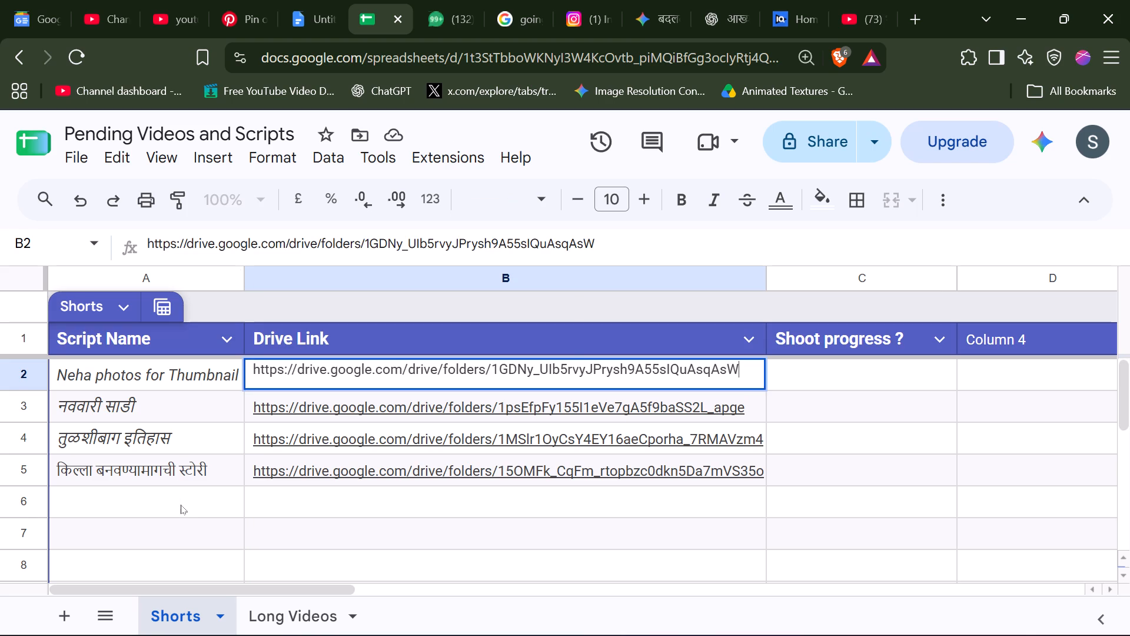
pyautogui.click(181, 505)
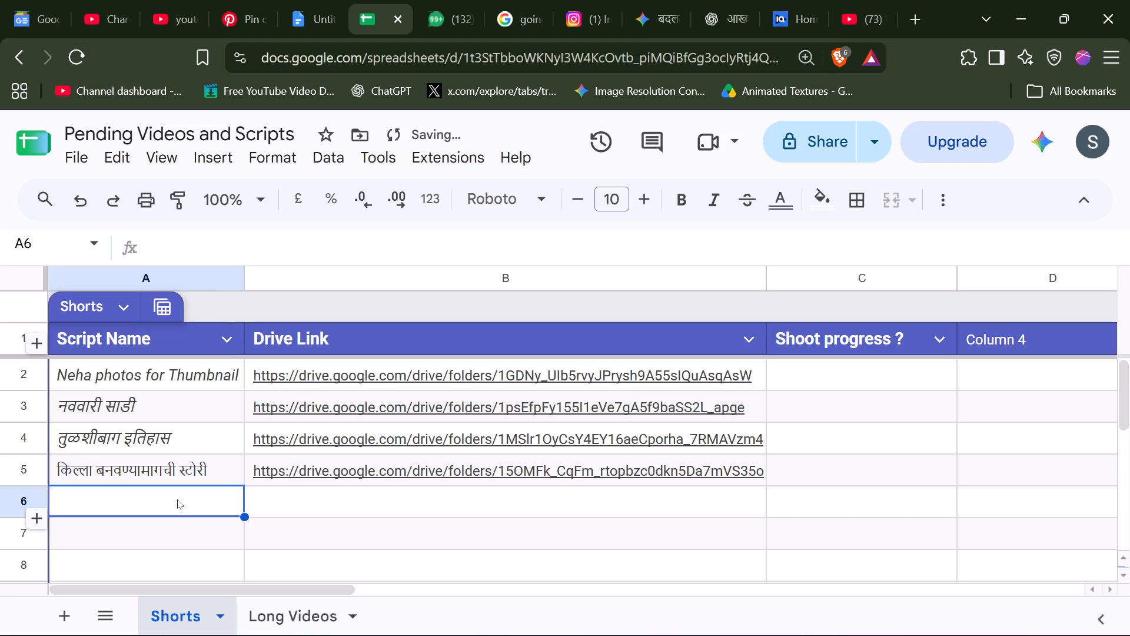
# Format the किल्ला बनवण्यामागची स्टोरी script name in cell A5 as italic at font size 11.
pyautogui.click(104, 472)
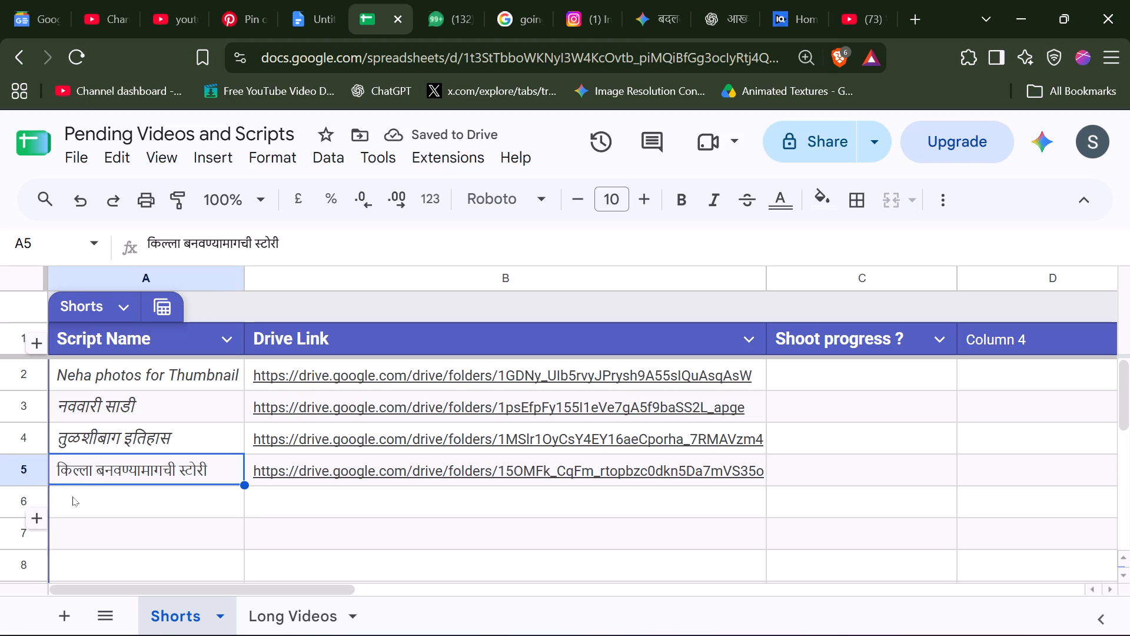
pyautogui.tripleClick(91, 466)
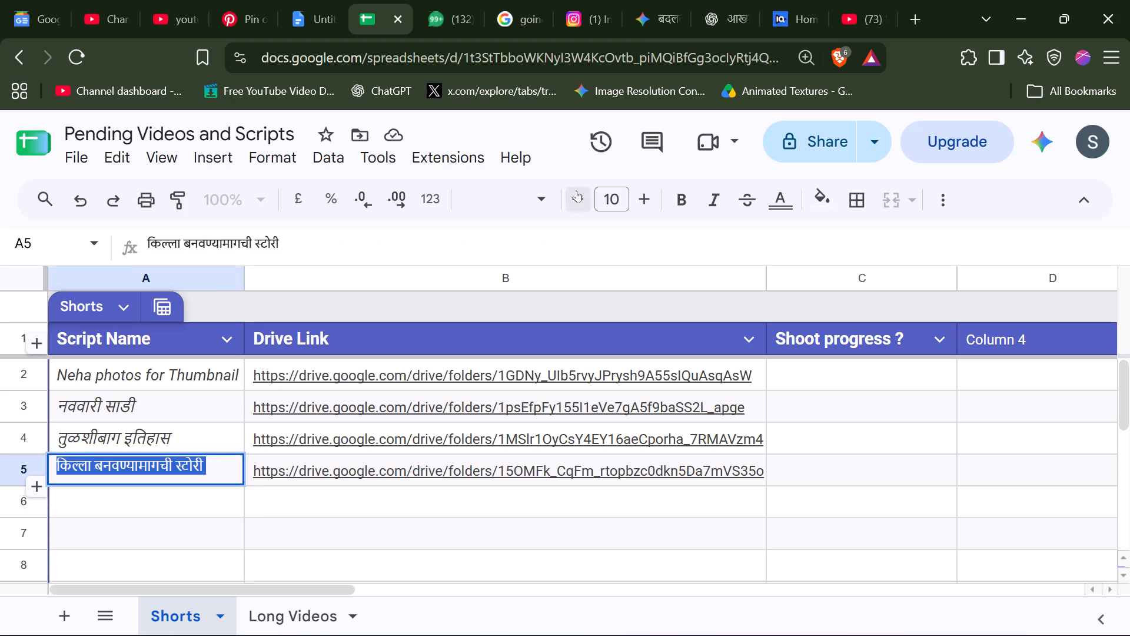
pyautogui.click(647, 193)
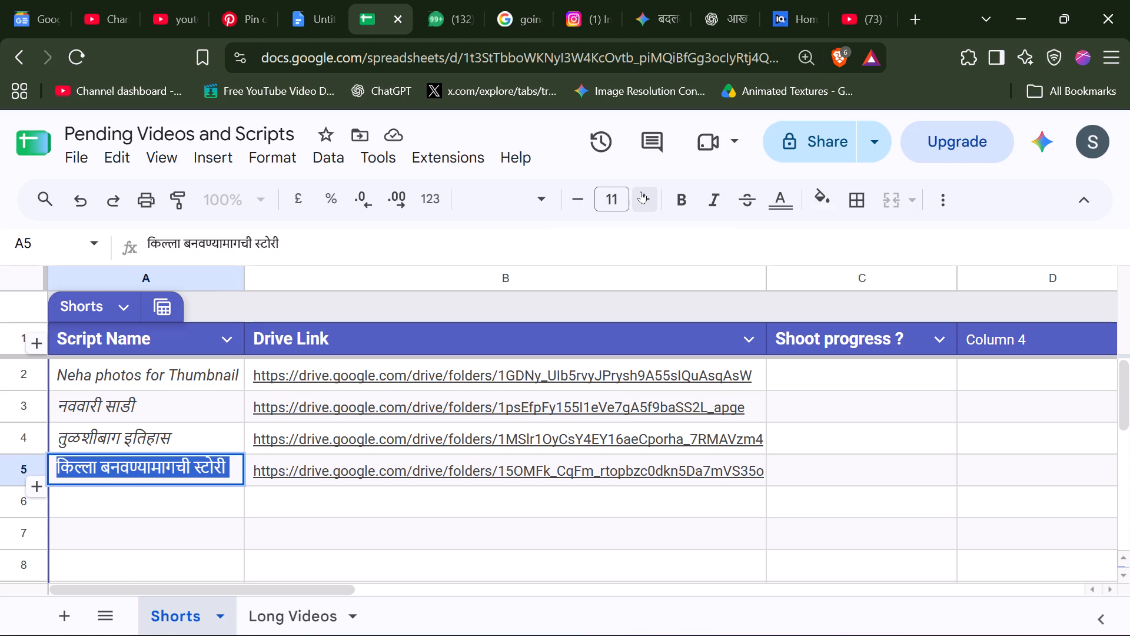
pyautogui.click(704, 195)
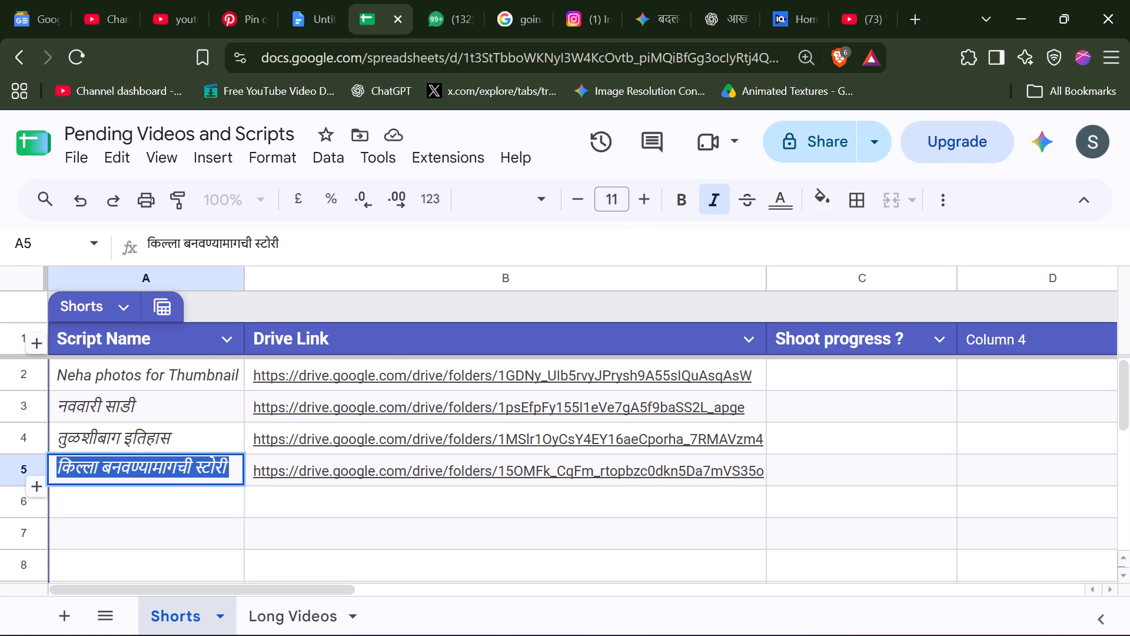
pyautogui.click(194, 507)
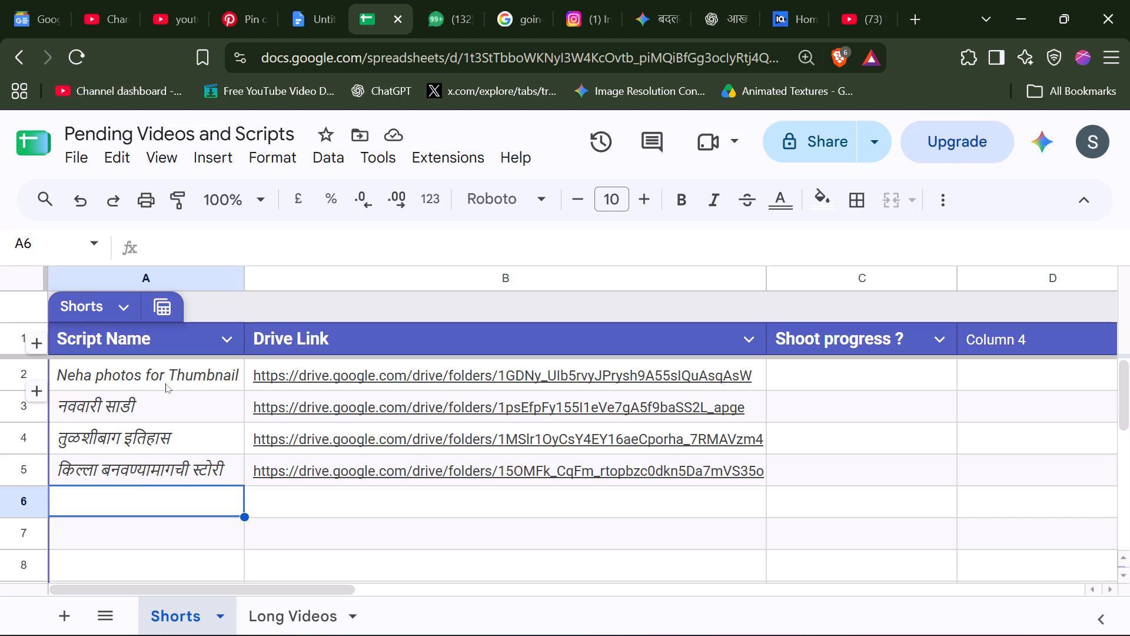
# Widen the Drive Link column slightly so the longest folder URLs fit inside it.
pyautogui.moveTo(764, 267); pyautogui.dragTo(787, 268)
pyautogui.click(770, 284)
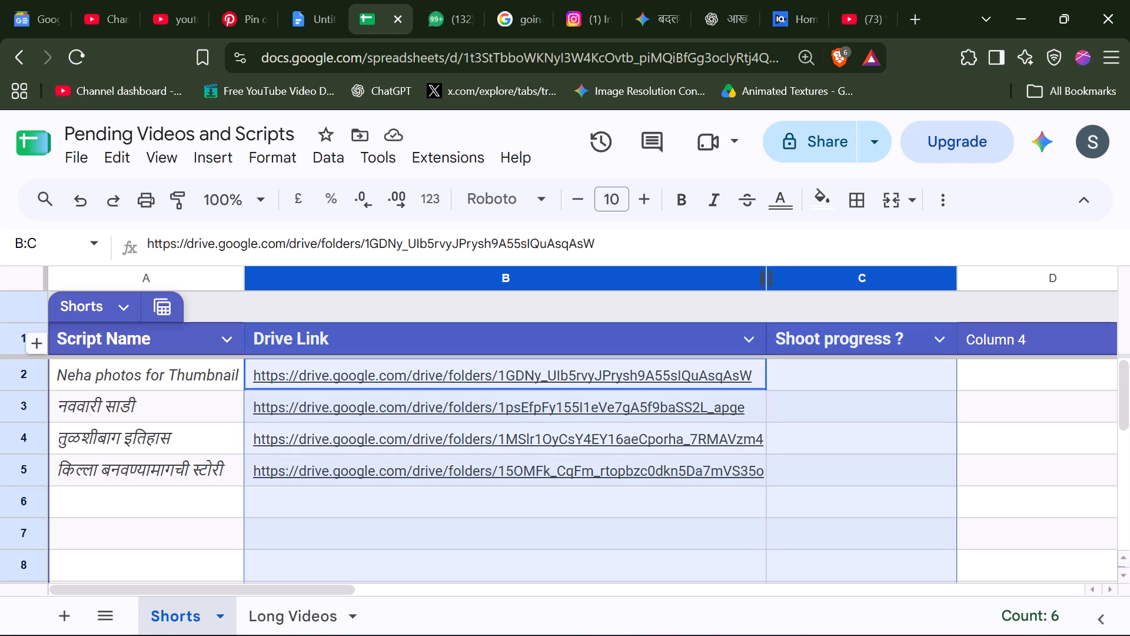
pyautogui.click(707, 297)
pyautogui.click(675, 387)
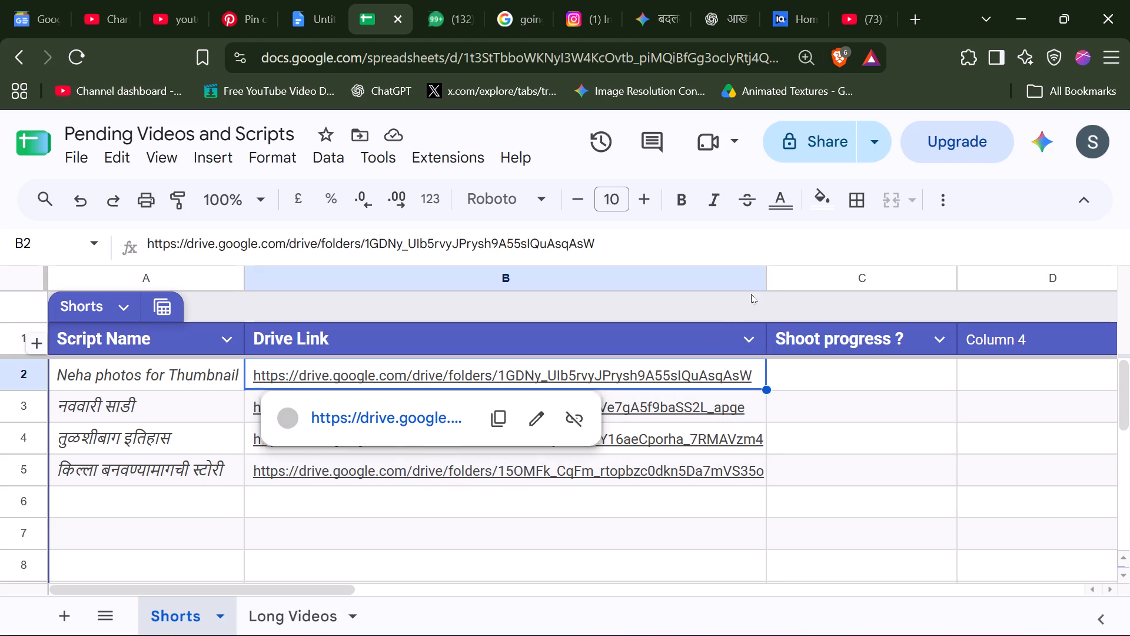
pyautogui.moveTo(765, 281); pyautogui.dragTo(776, 280)
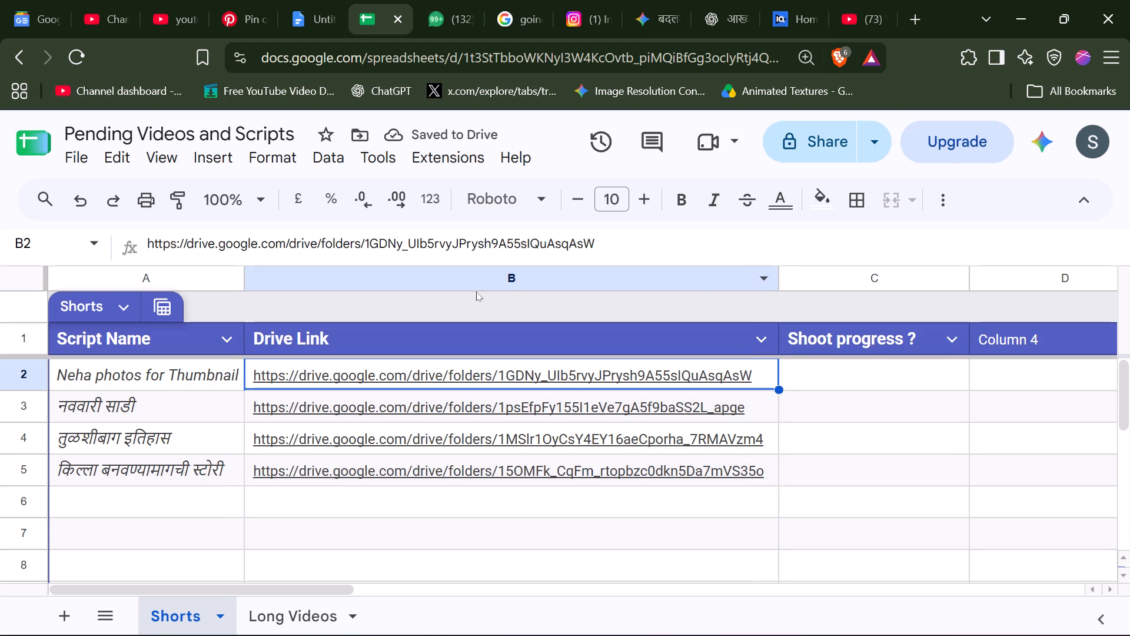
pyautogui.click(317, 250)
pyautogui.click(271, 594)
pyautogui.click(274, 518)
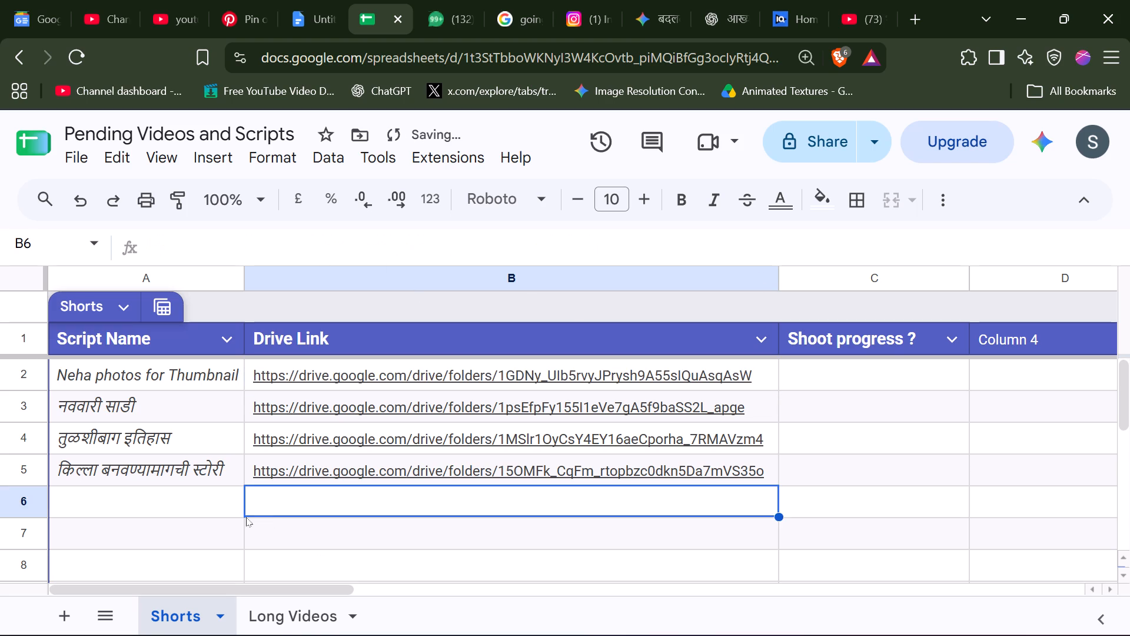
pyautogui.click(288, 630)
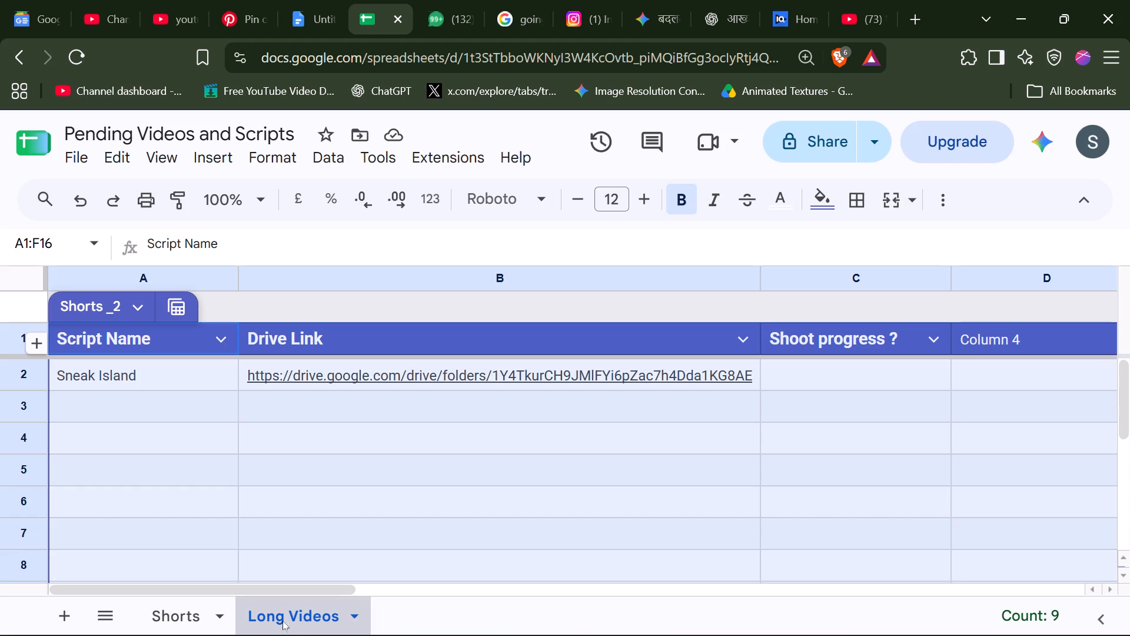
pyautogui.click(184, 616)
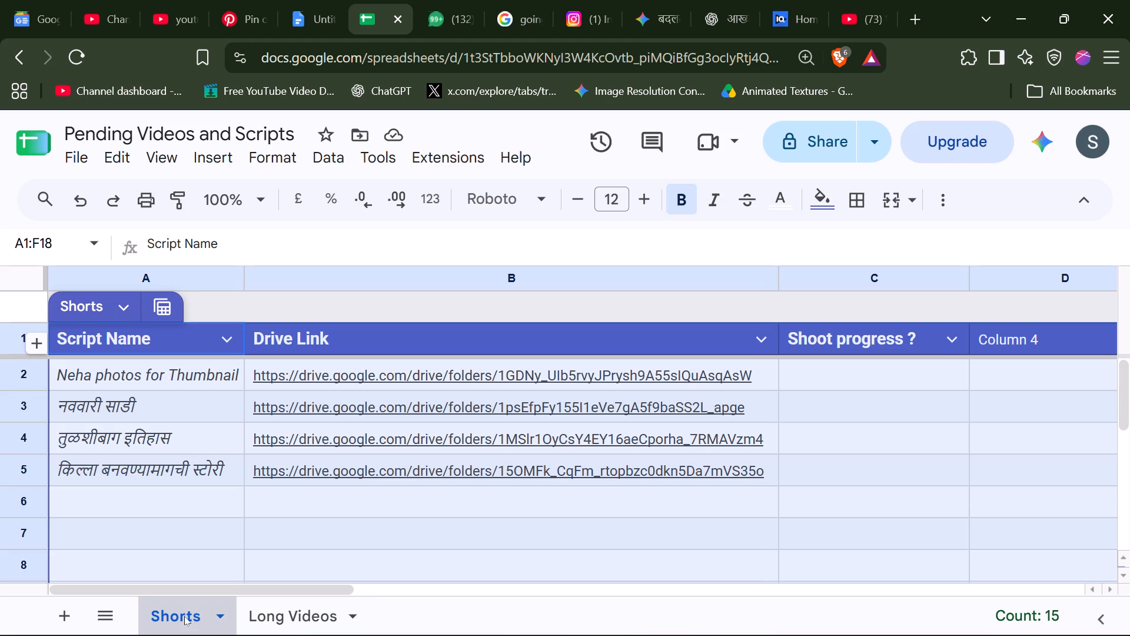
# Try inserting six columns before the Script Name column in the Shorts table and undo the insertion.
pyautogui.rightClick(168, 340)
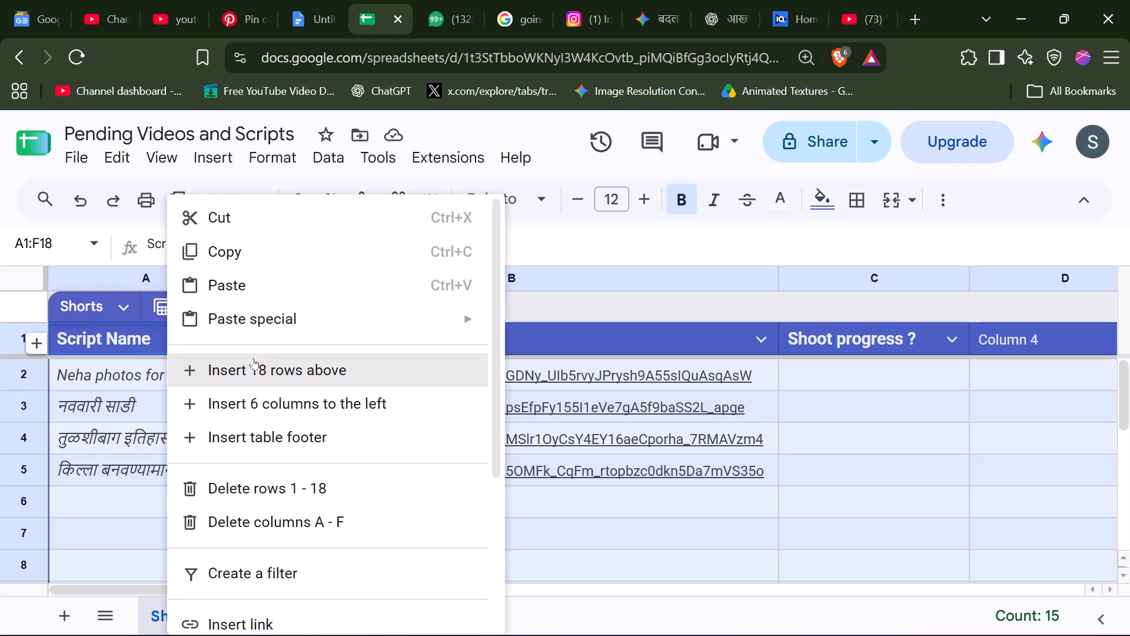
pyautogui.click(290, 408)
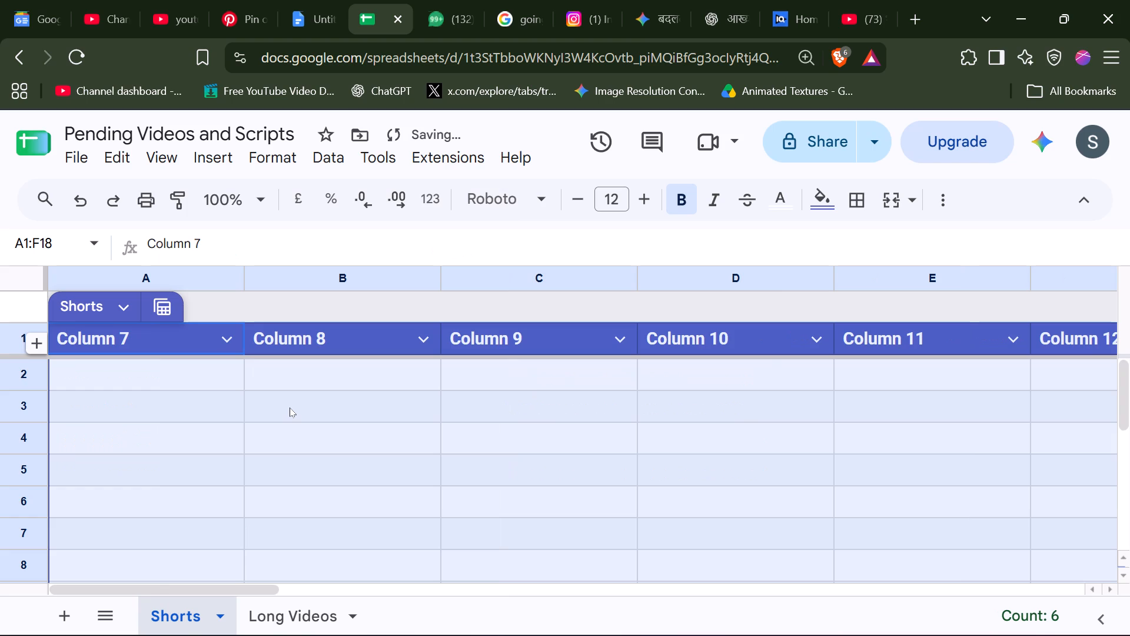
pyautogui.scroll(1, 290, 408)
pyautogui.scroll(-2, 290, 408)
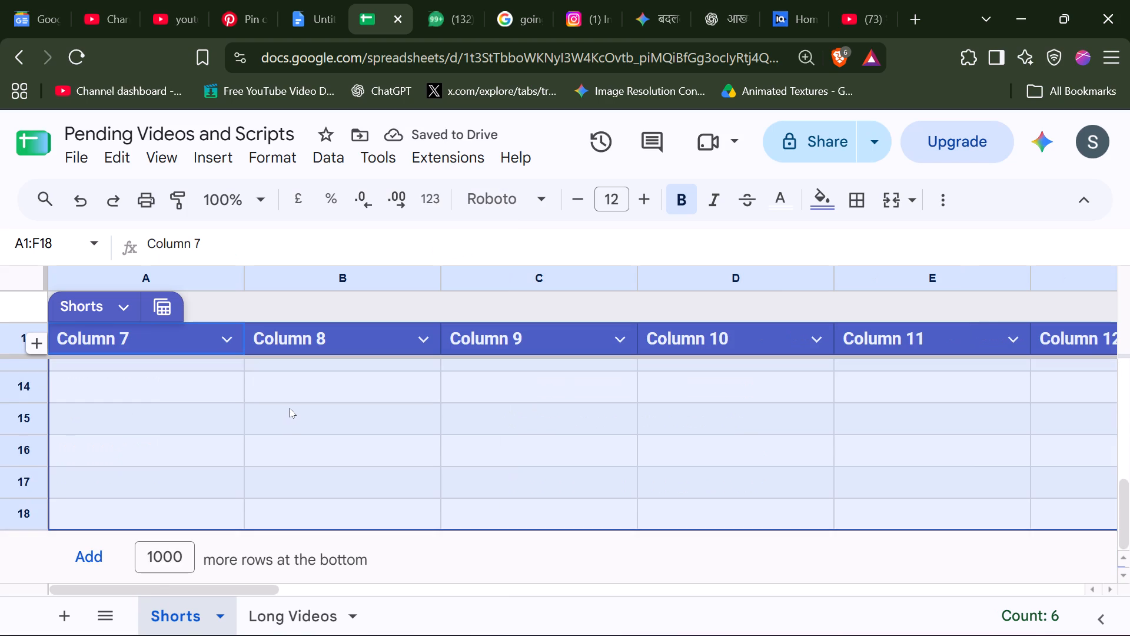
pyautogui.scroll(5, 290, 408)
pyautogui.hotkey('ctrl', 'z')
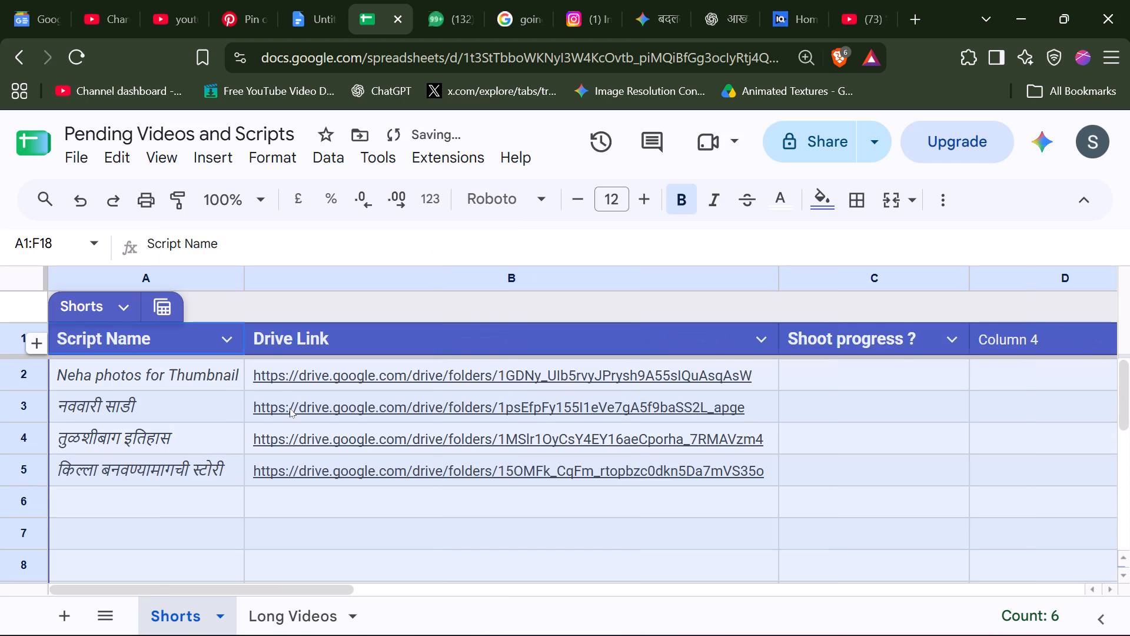
# Insert one new column before the Script Name column in the Shorts table.
pyautogui.click(117, 339)
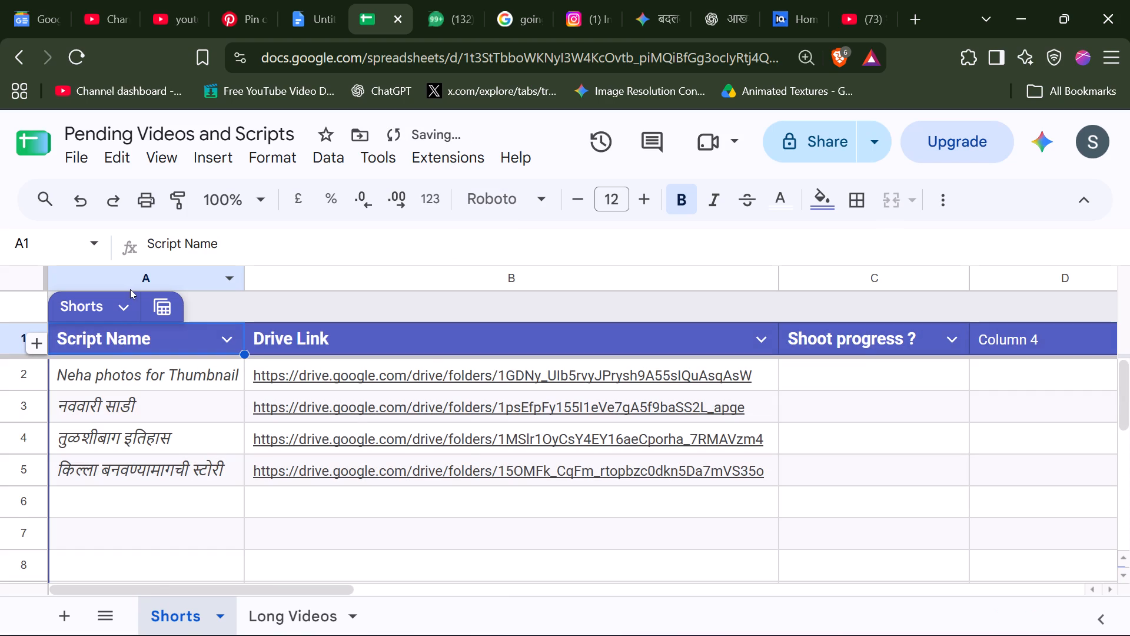
pyautogui.rightClick(132, 282)
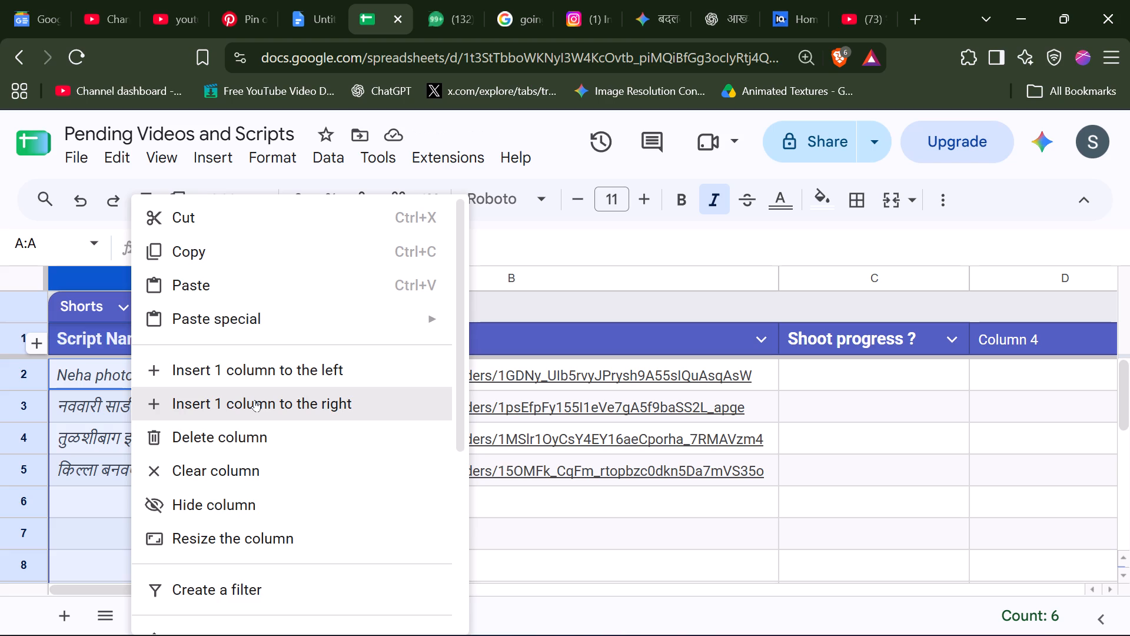
pyautogui.click(255, 369)
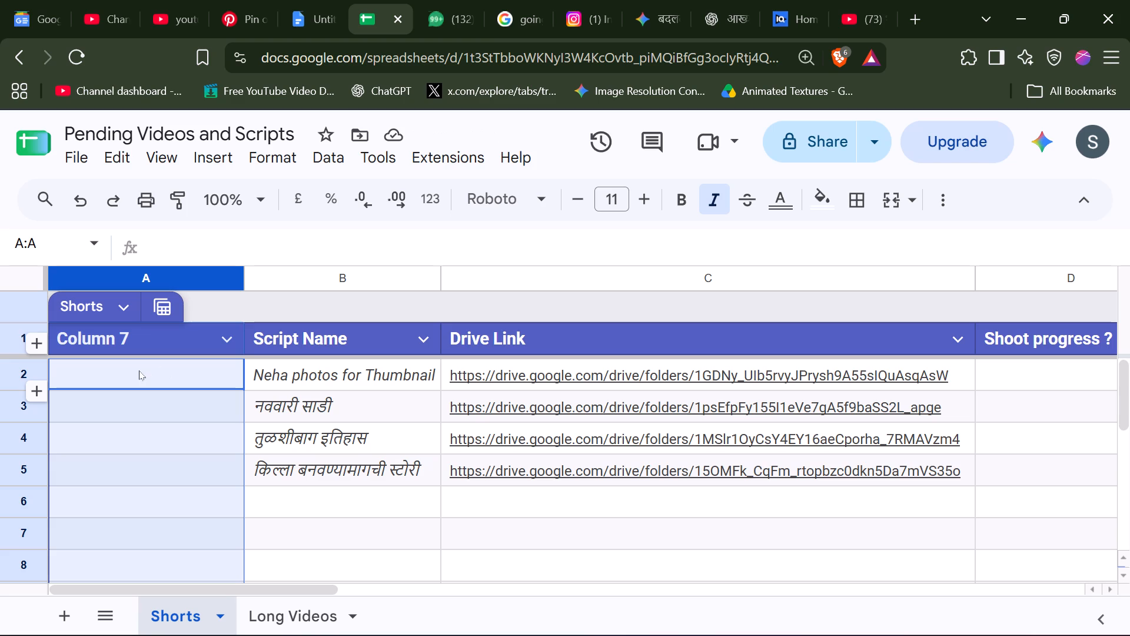
# Rename the new first column's header in cell A1 as "Format".
pyautogui.click(117, 370)
pyautogui.tripleClick(111, 336)
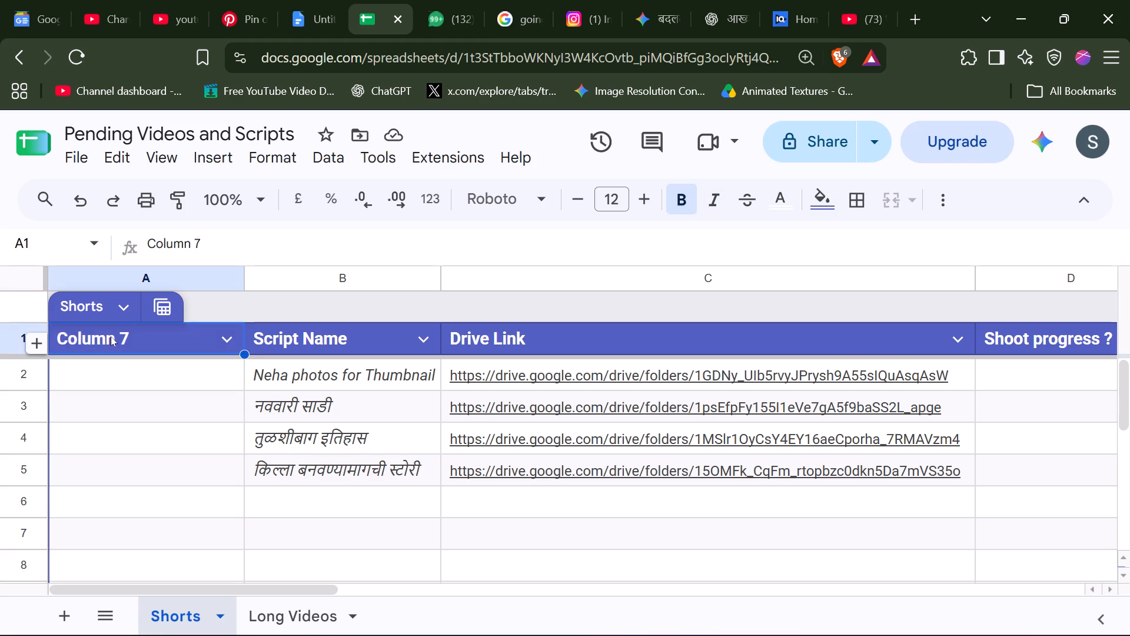
pyautogui.click(111, 336)
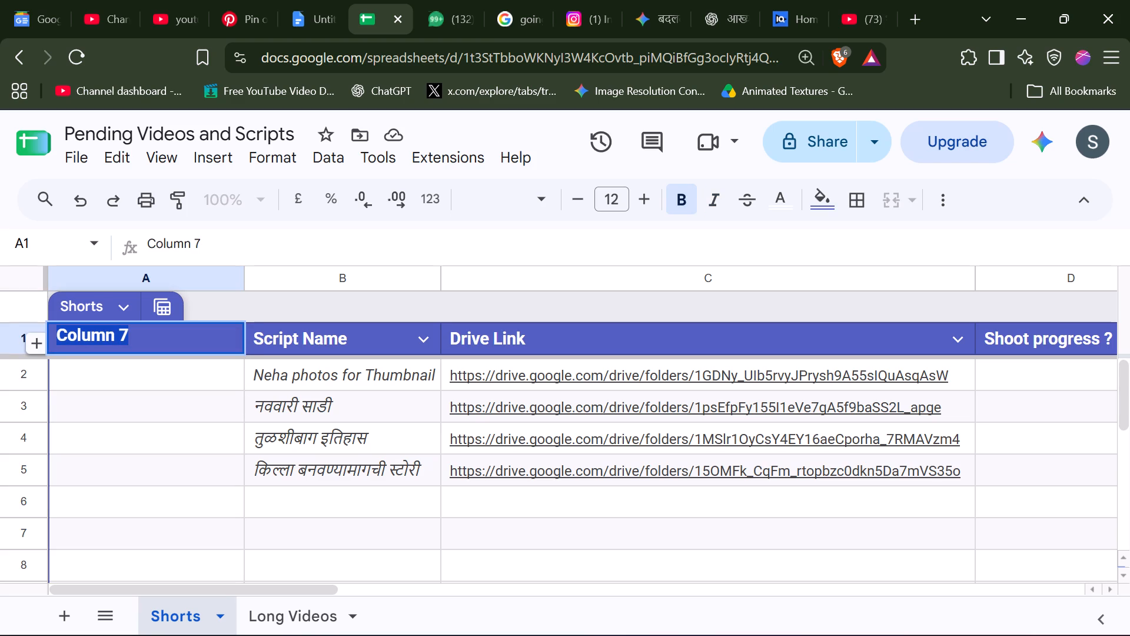
pyautogui.hotkey('shift', 'f')
pyautogui.write('ormat')
pyautogui.press('space')
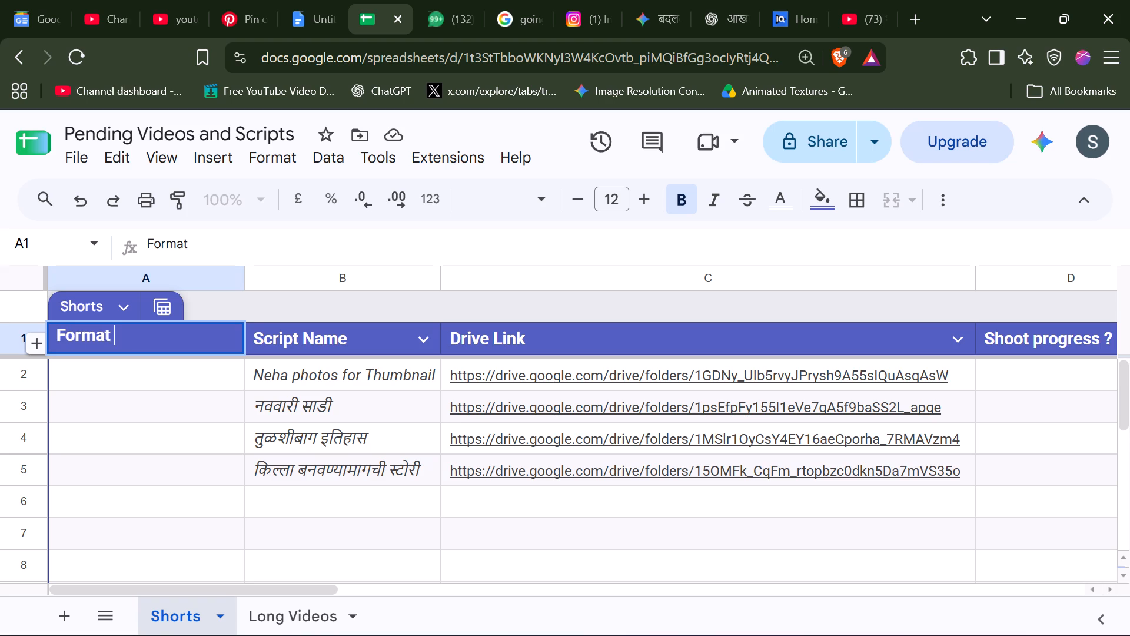
pyautogui.click(243, 331)
# Narrow the Format column to about half its width.
pyautogui.moveTo(244, 274); pyautogui.dragTo(139, 274)
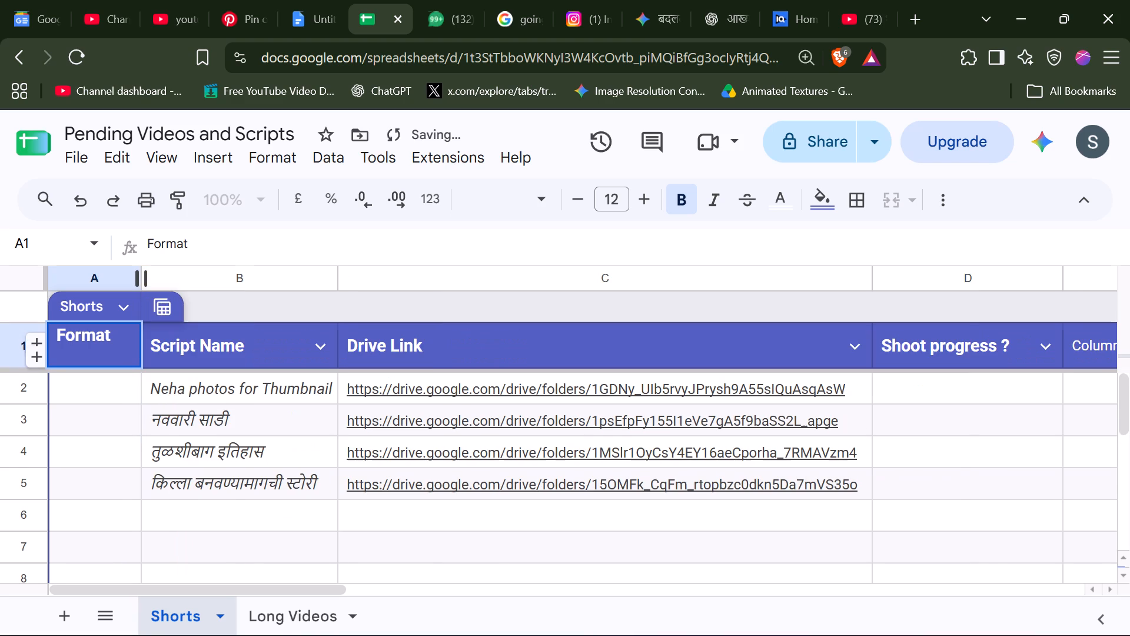
pyautogui.click(79, 384)
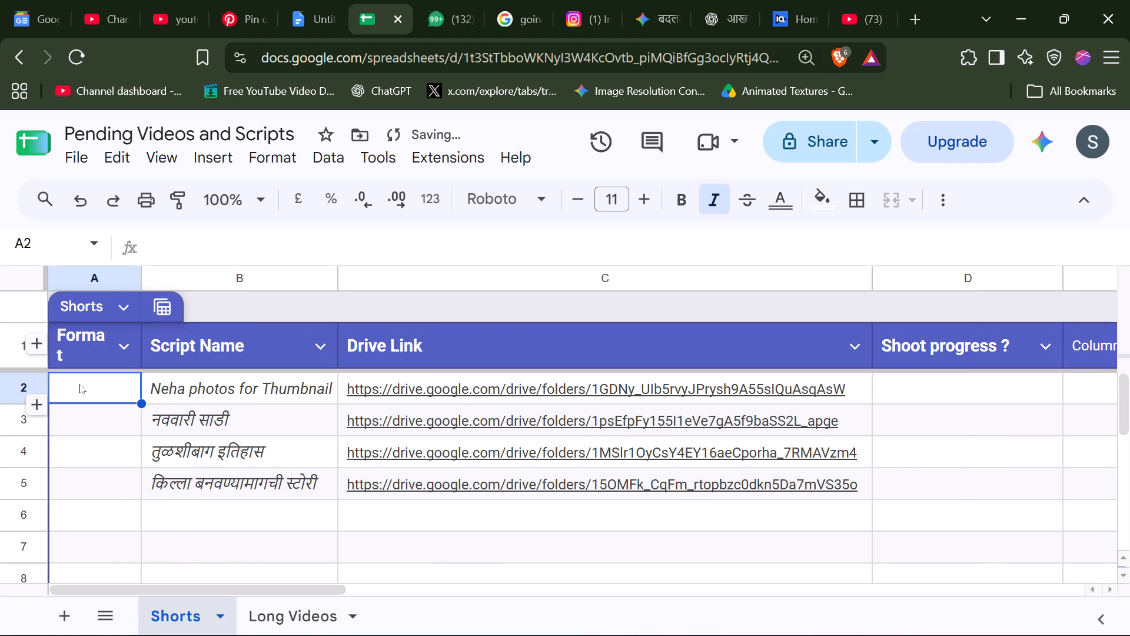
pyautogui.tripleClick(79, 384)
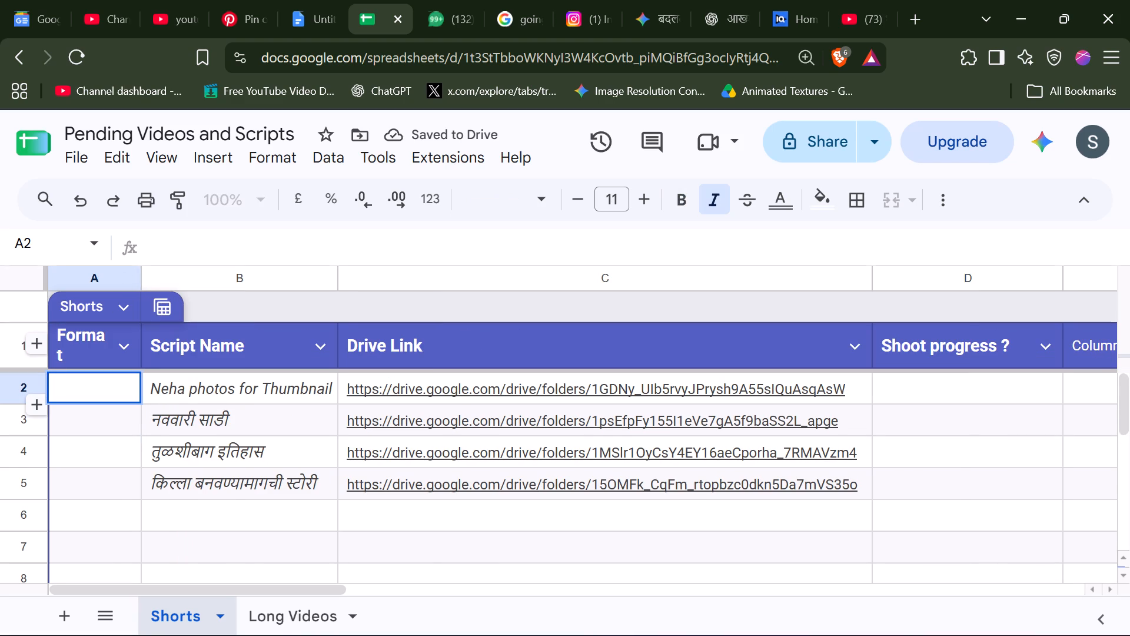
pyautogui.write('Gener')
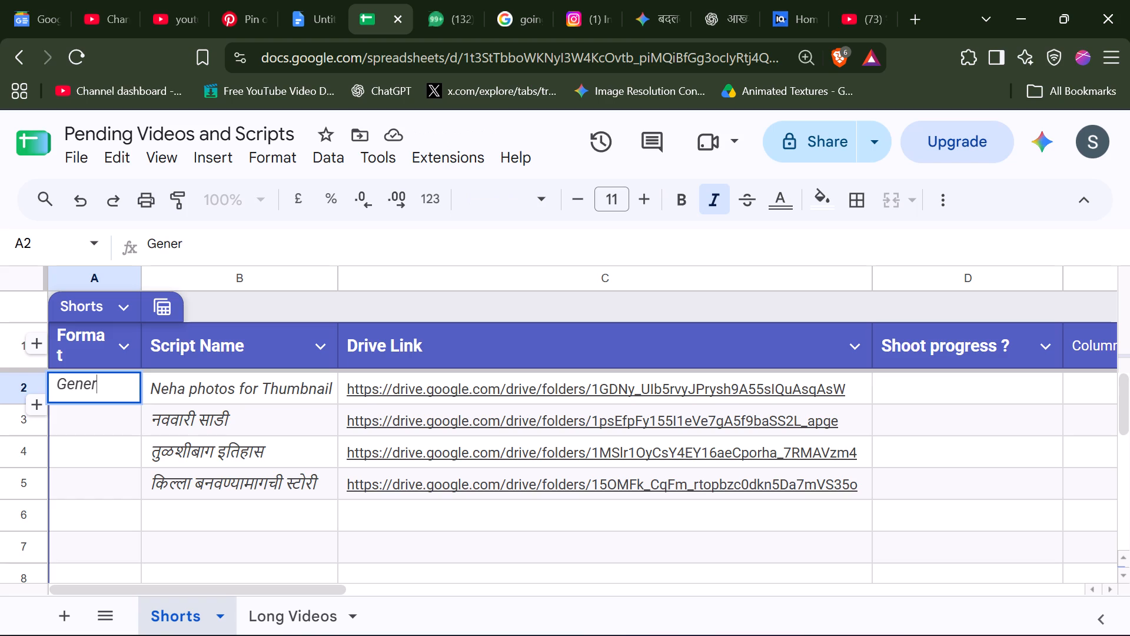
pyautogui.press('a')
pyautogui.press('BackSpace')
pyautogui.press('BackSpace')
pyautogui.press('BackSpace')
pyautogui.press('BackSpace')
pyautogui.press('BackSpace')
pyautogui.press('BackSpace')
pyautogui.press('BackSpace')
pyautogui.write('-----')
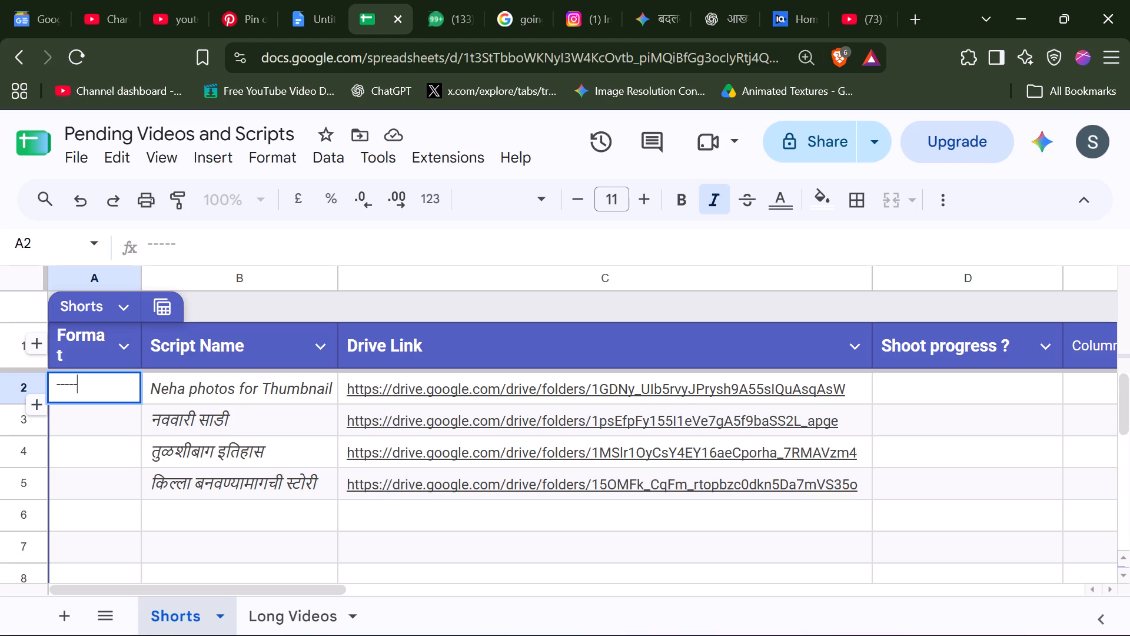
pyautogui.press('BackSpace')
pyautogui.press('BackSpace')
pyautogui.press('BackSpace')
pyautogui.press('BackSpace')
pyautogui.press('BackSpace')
# Enter "- - -" as the format in cell A2 for the thumbnail photos row.
pyautogui.hotkey('shift', '-')
pyautogui.press('space')
pyautogui.write('-')
pyautogui.press('space')
pyautogui.hotkey('shift', '-')
# Enter "Short" as the format in cell A3 for the नववारी साडी script.
pyautogui.click(110, 423)
pyautogui.doubleClick(105, 411)
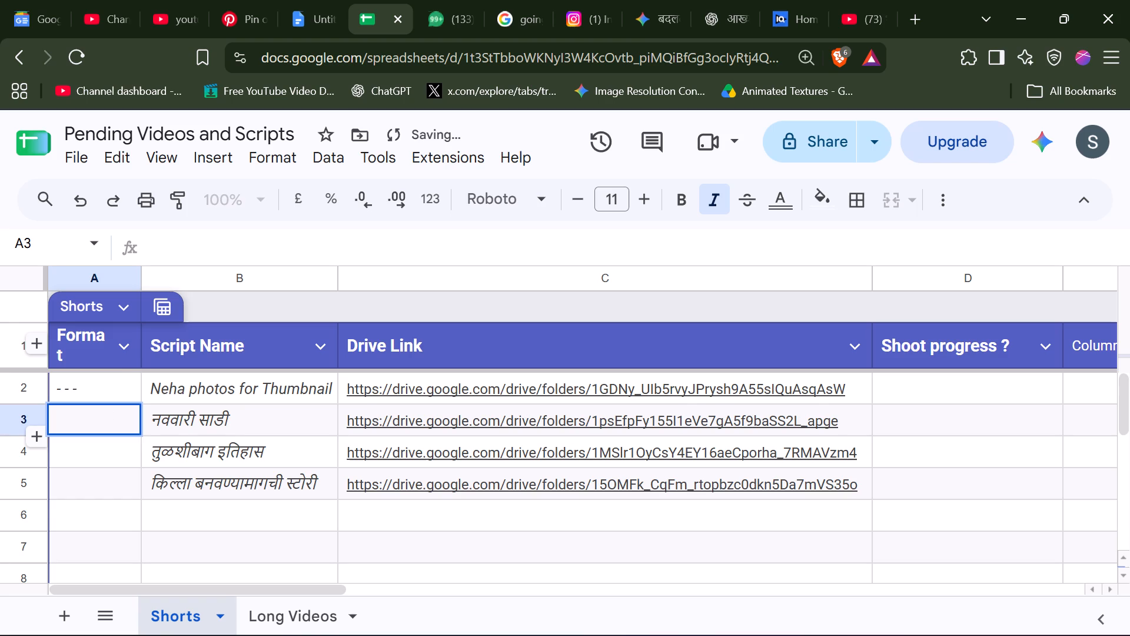
pyautogui.write('Short')
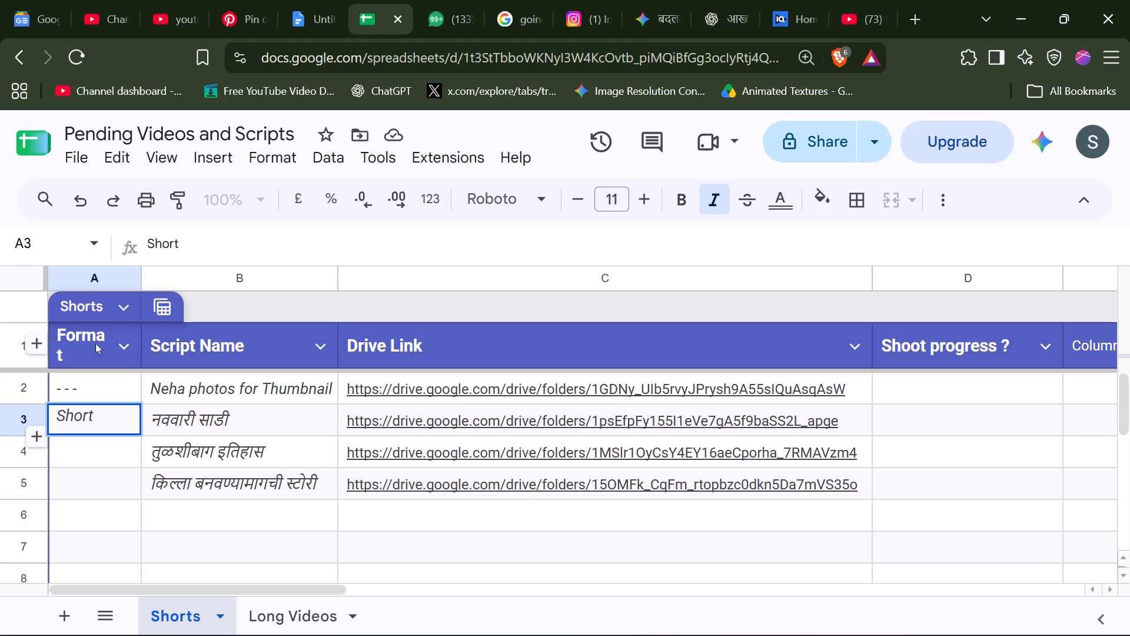
# Reduce the font size of the "Format" header text in cell A1 to 9.
pyautogui.tripleClick(79, 336)
pyautogui.doubleClick(79, 336)
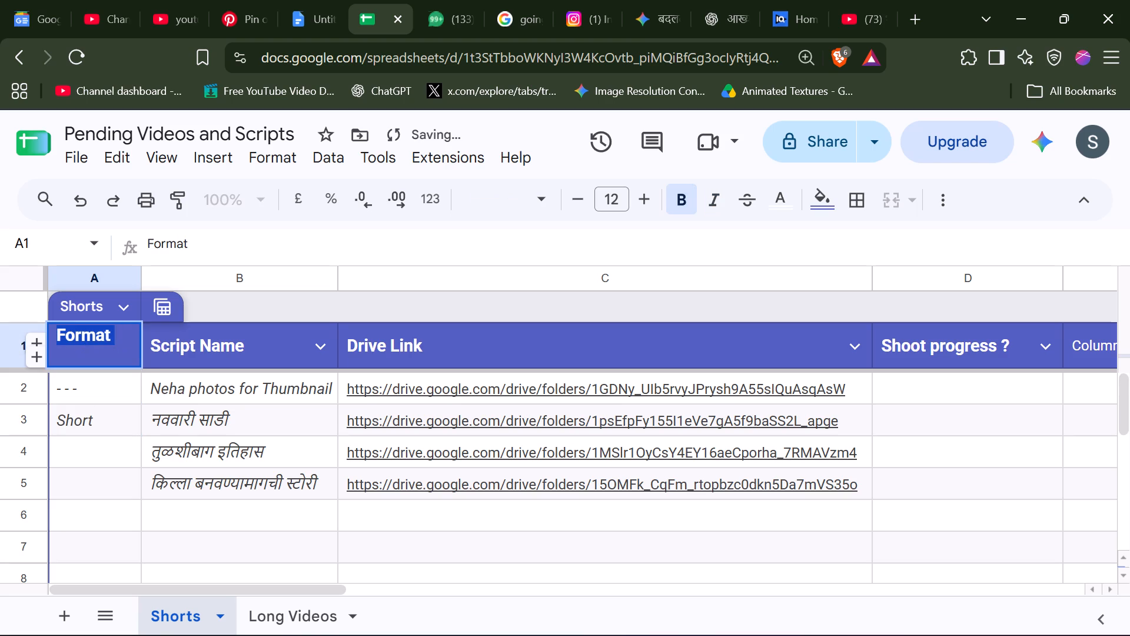
pyautogui.click(576, 200)
pyautogui.doubleClick(576, 200)
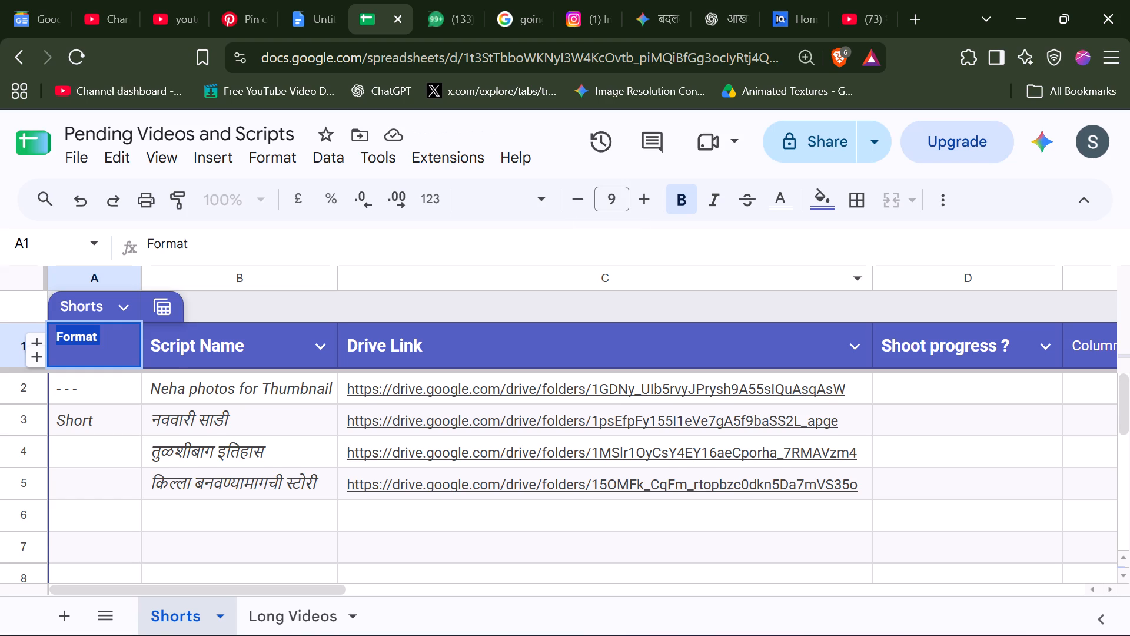
pyautogui.click(104, 381)
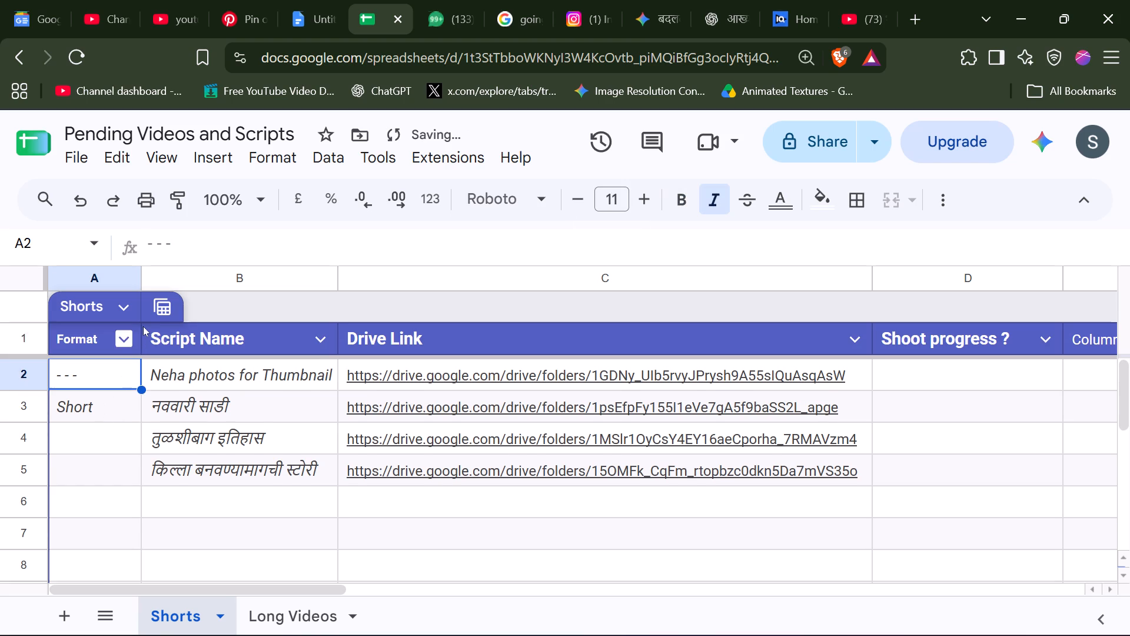
# Narrow the Format column further so it fits closely around its short entries.
pyautogui.moveTo(142, 271); pyautogui.dragTo(132, 271)
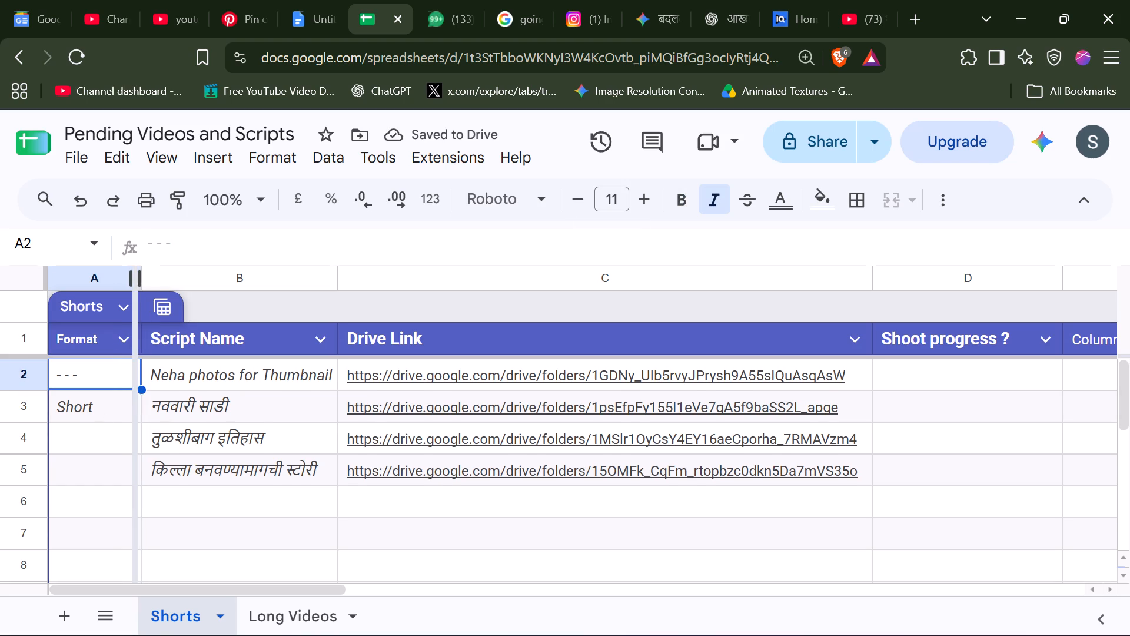
pyautogui.moveTo(132, 271); pyautogui.dragTo(120, 271)
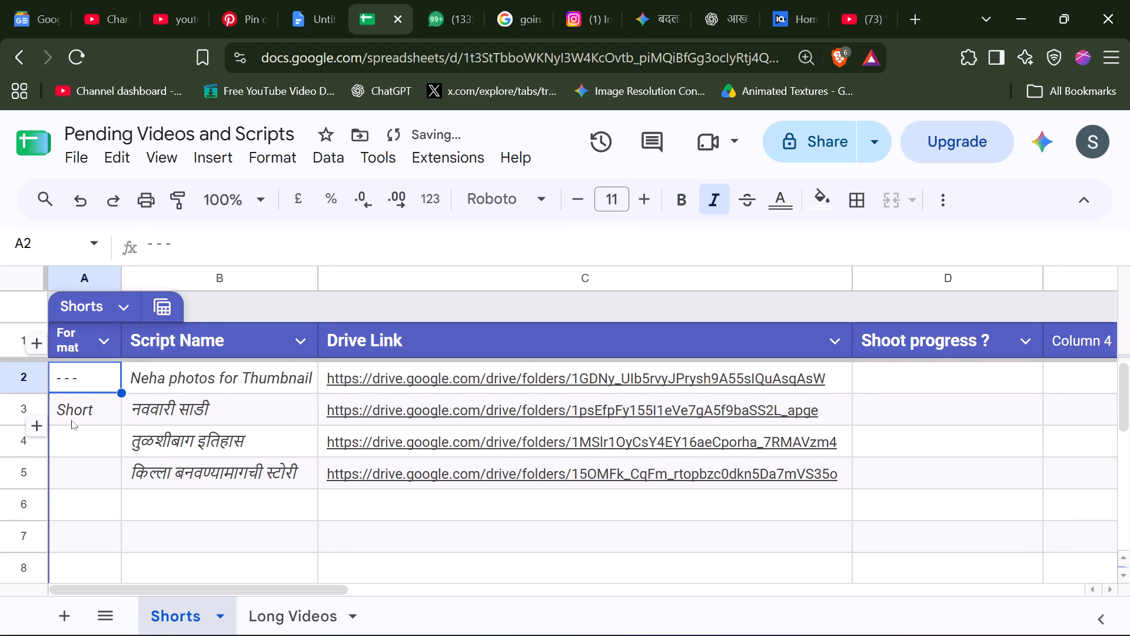
# Copy "Short" from cell A3 into the Format cells A4 and A5 of the next two scripts.
pyautogui.click(72, 413)
pyautogui.click(74, 426)
pyautogui.click(74, 439)
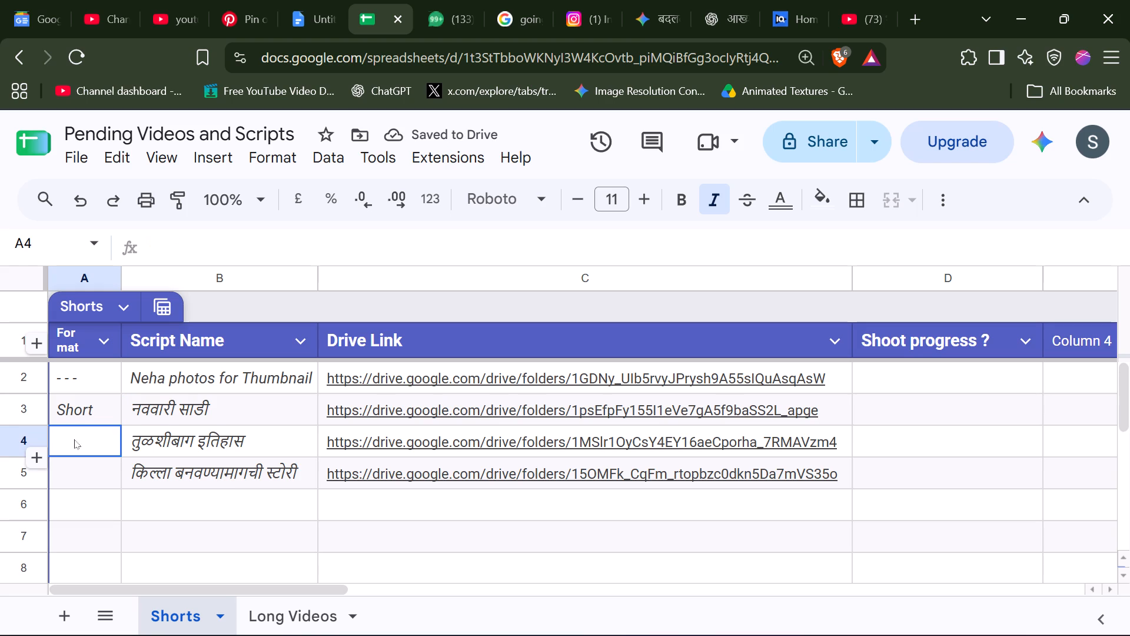
pyautogui.tripleClick(70, 408)
pyautogui.click(70, 408)
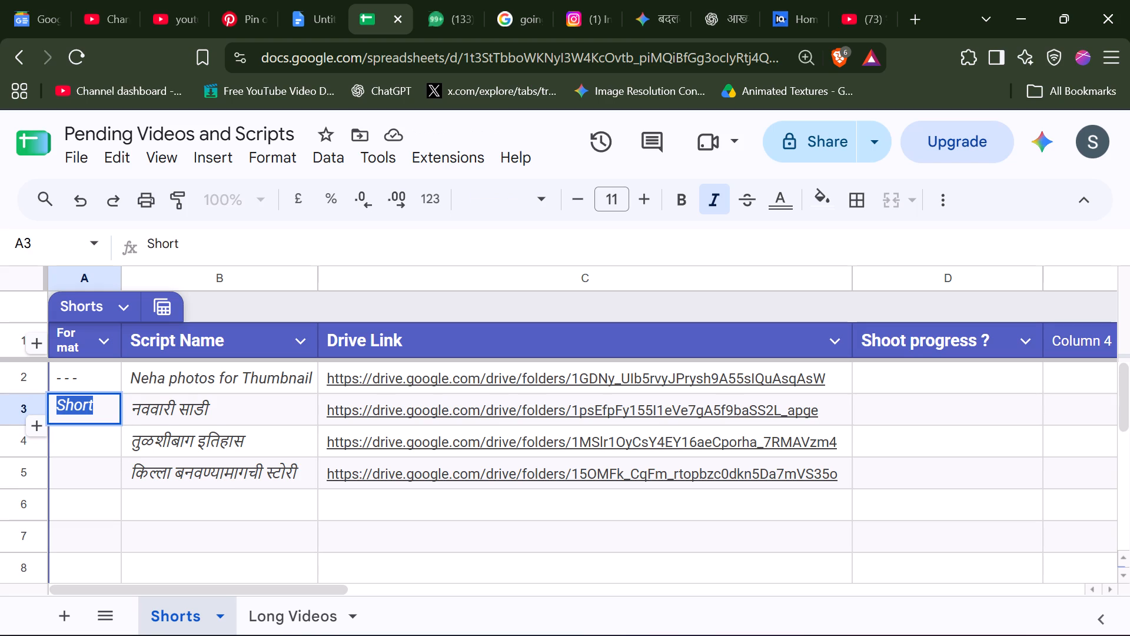
pyautogui.hotkey('ctrl', 'c')
pyautogui.click(71, 443)
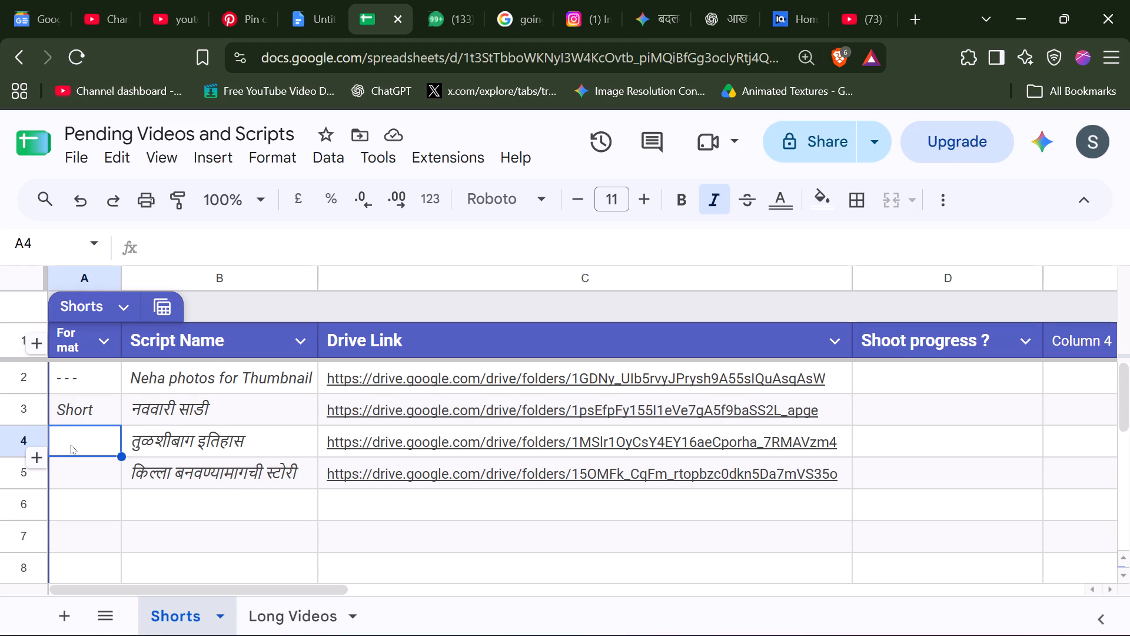
pyautogui.doubleClick(71, 445)
pyautogui.hotkey('ctrl', 'v')
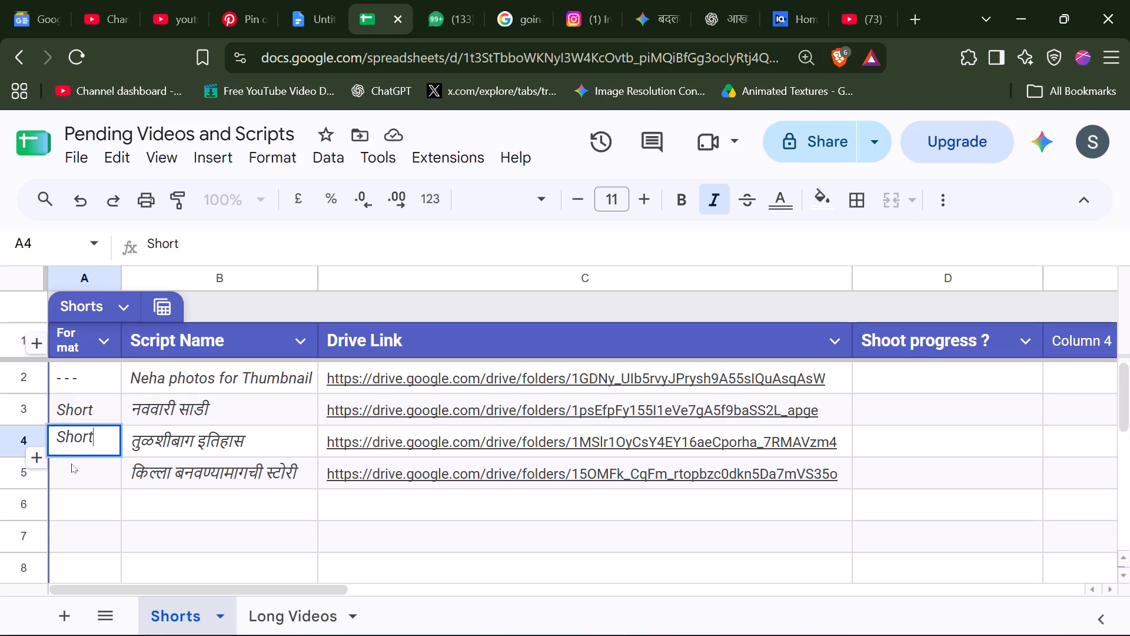
pyautogui.tripleClick(71, 476)
pyautogui.hotkey('ctrl', 'v')
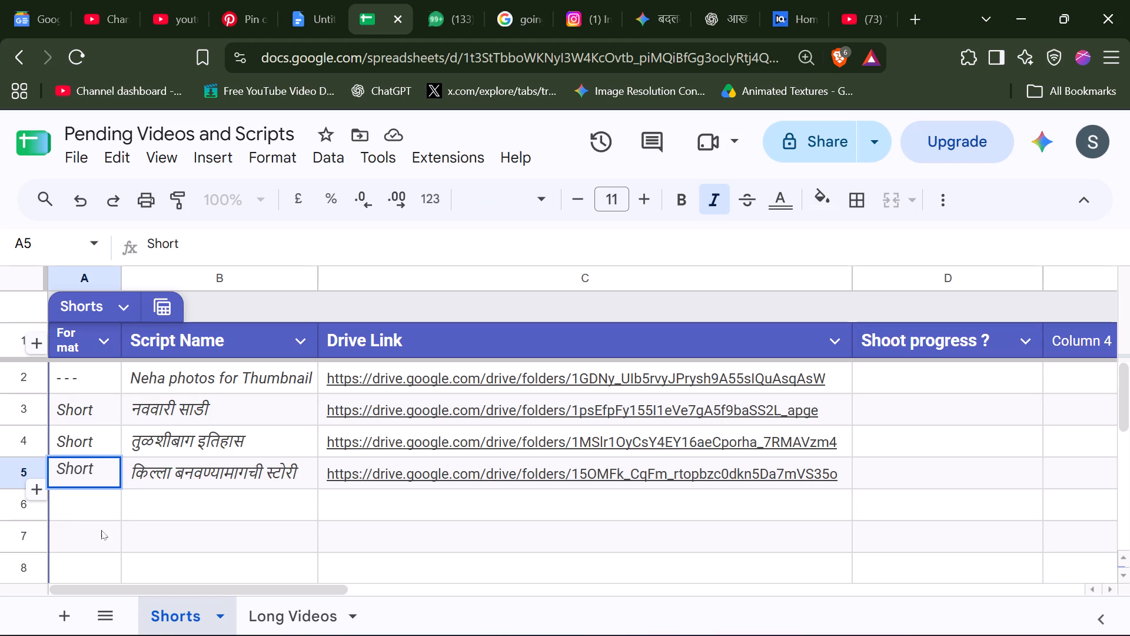
# Copy the script name "Sneak Island" from the Long Videos sheet into Script Name cell B6 of the Shorts sheet.
pyautogui.click(254, 612)
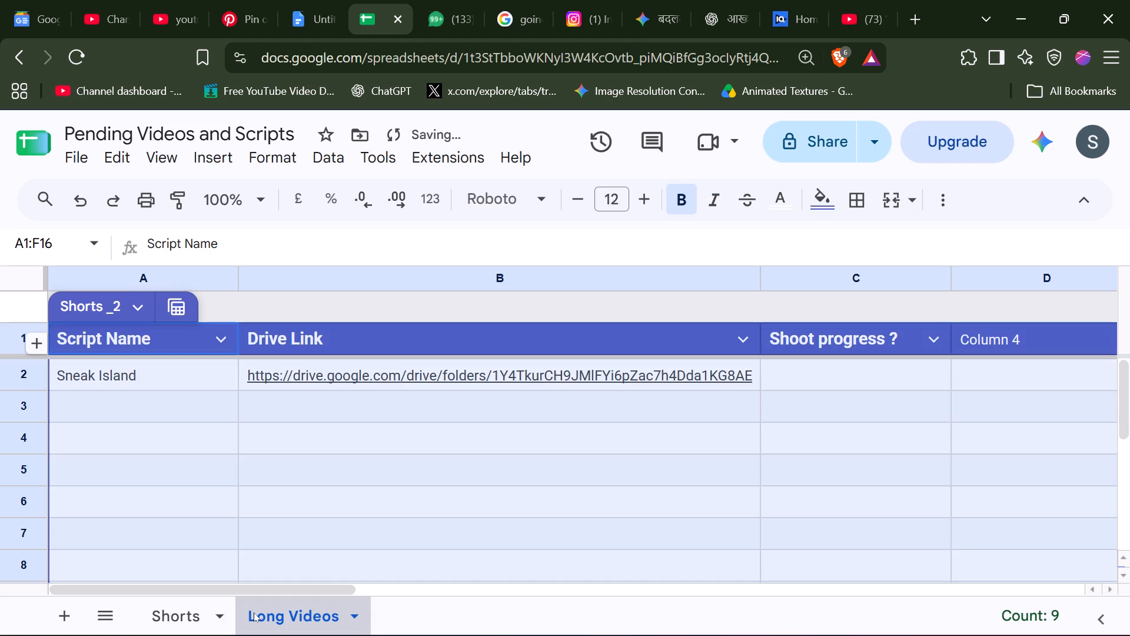
pyautogui.click(82, 369)
pyautogui.tripleClick(82, 369)
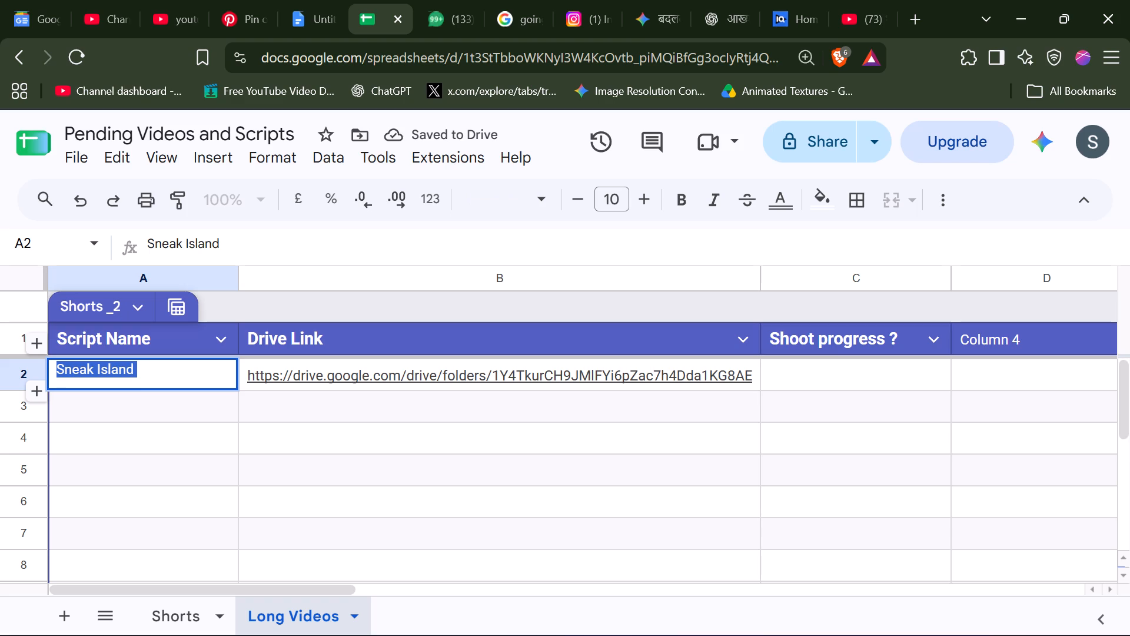
pyautogui.hotkey('ctrl', 'c')
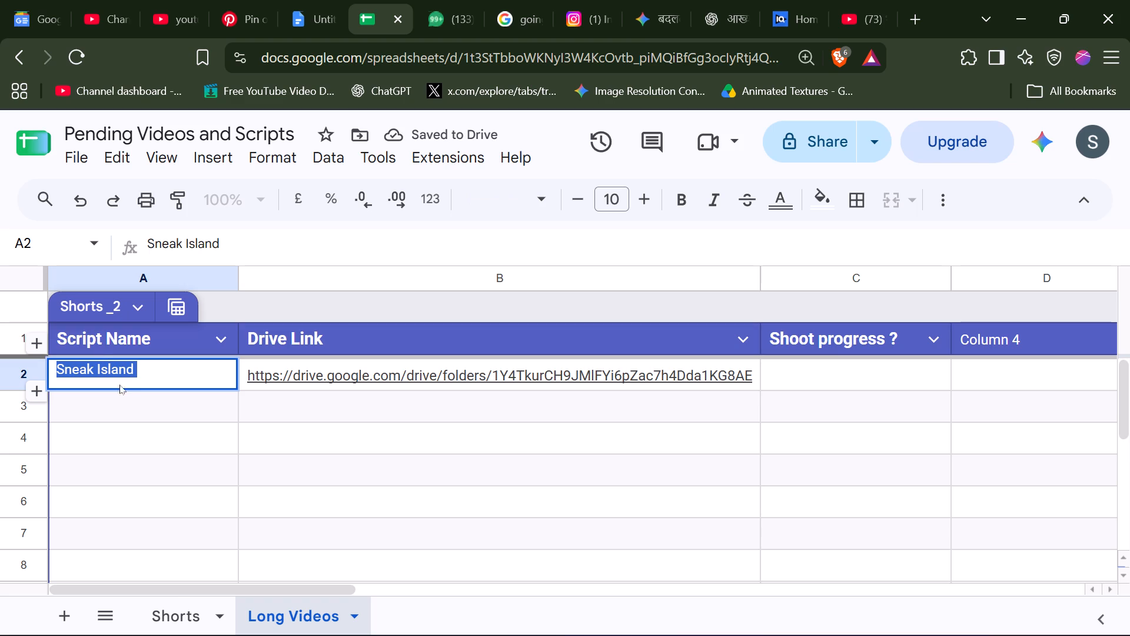
pyautogui.click(184, 618)
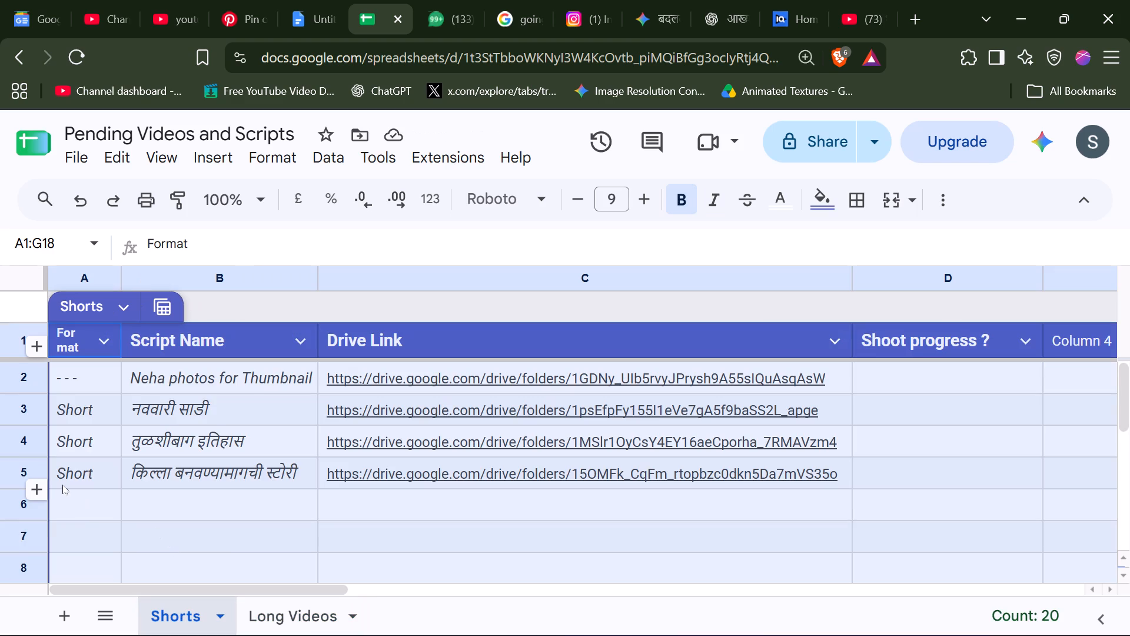
pyautogui.tripleClick(74, 501)
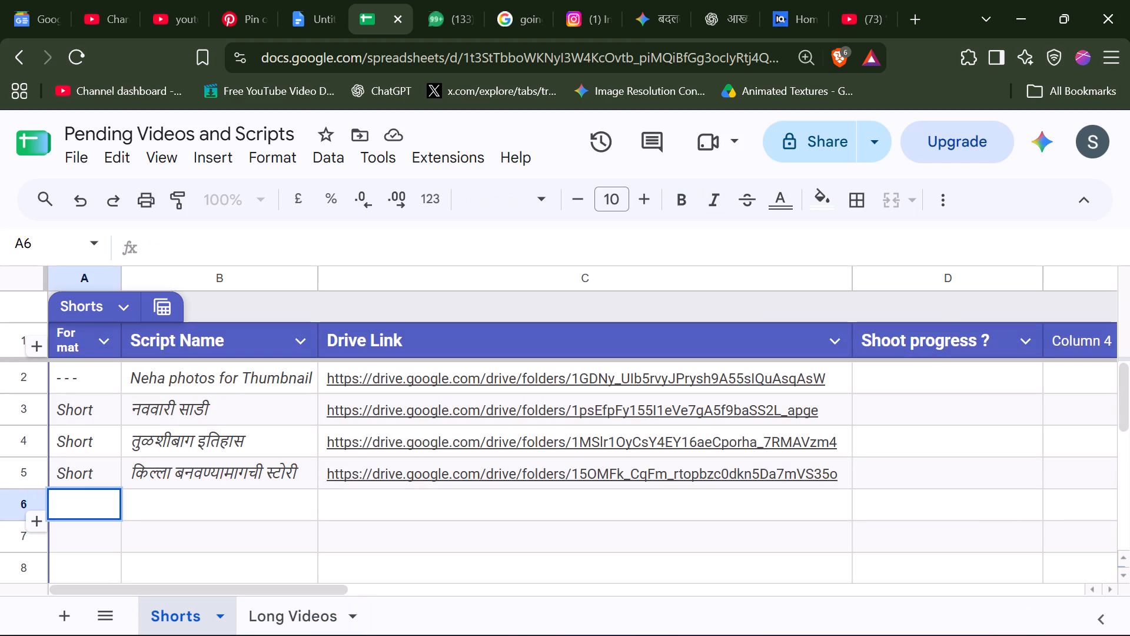
pyautogui.hotkey('ctrl', 'v')
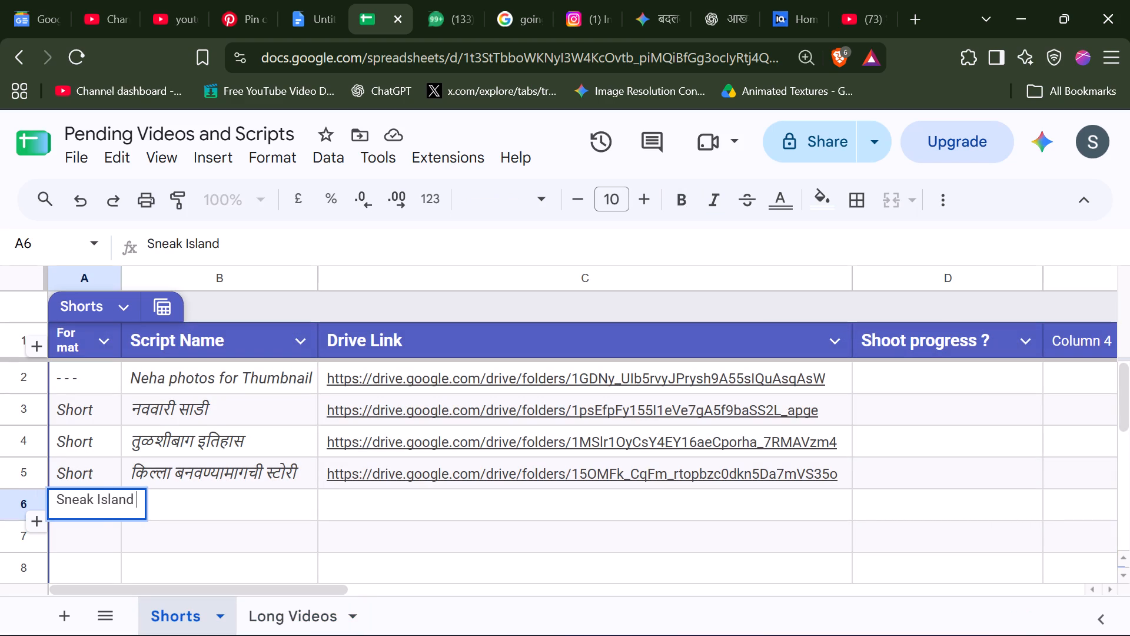
pyautogui.hotkey('ctrl', 'z')
pyautogui.click(172, 502)
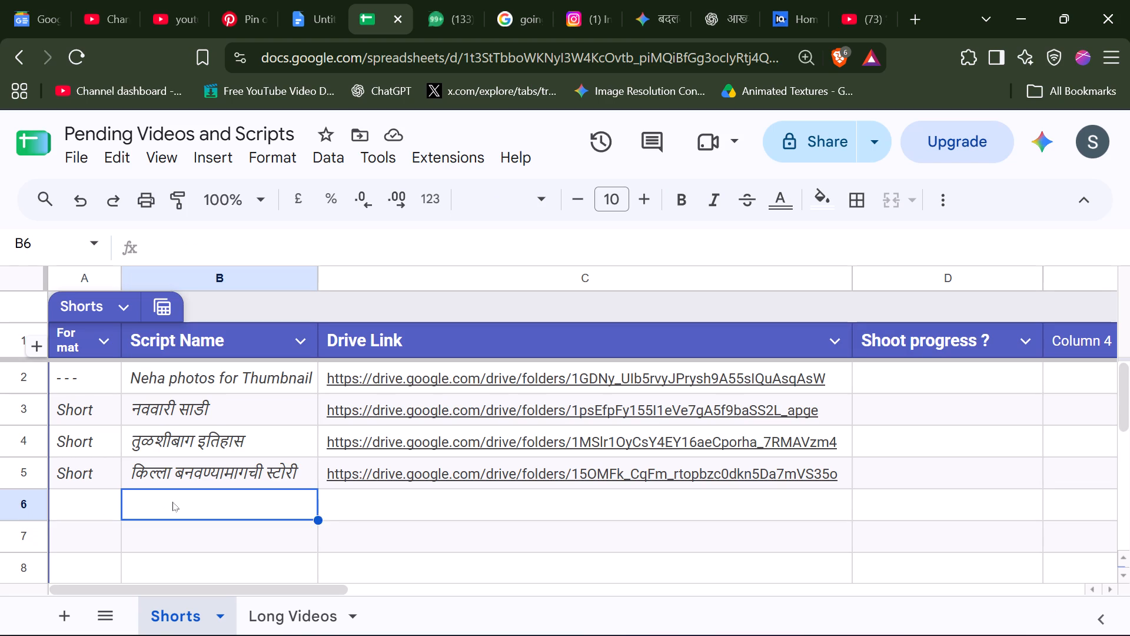
pyautogui.doubleClick(172, 502)
pyautogui.hotkey('ctrl', 'v')
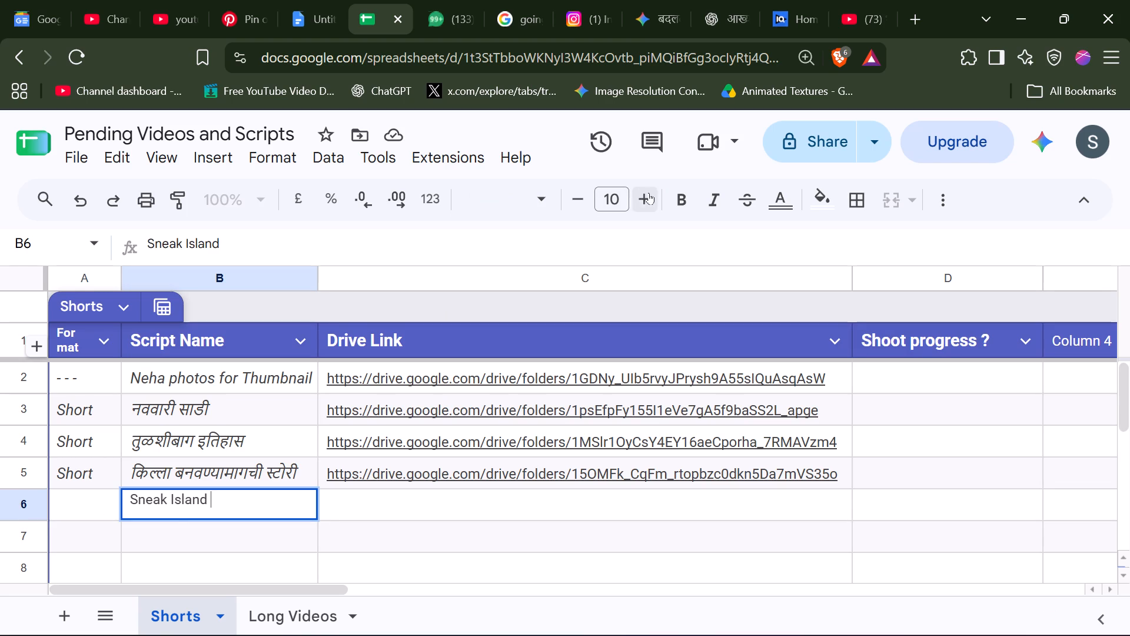
# Format the "Sneak Island" text in cell B6 as italic with font size 12.
pyautogui.click(650, 194)
pyautogui.tripleClick(174, 509)
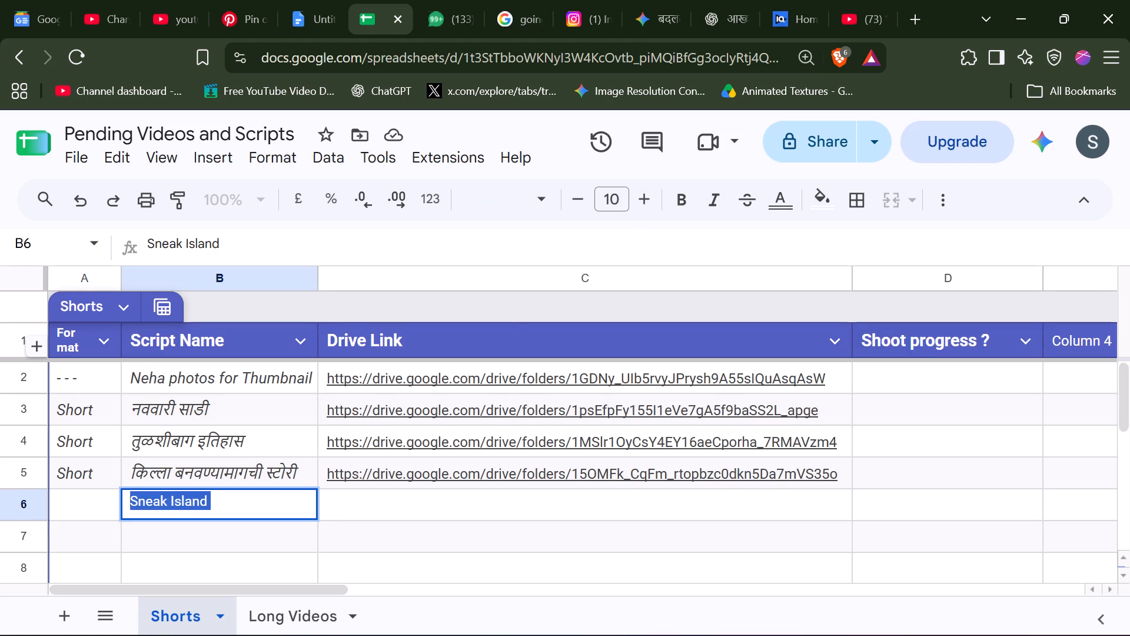
pyautogui.click(642, 194)
pyautogui.click(578, 202)
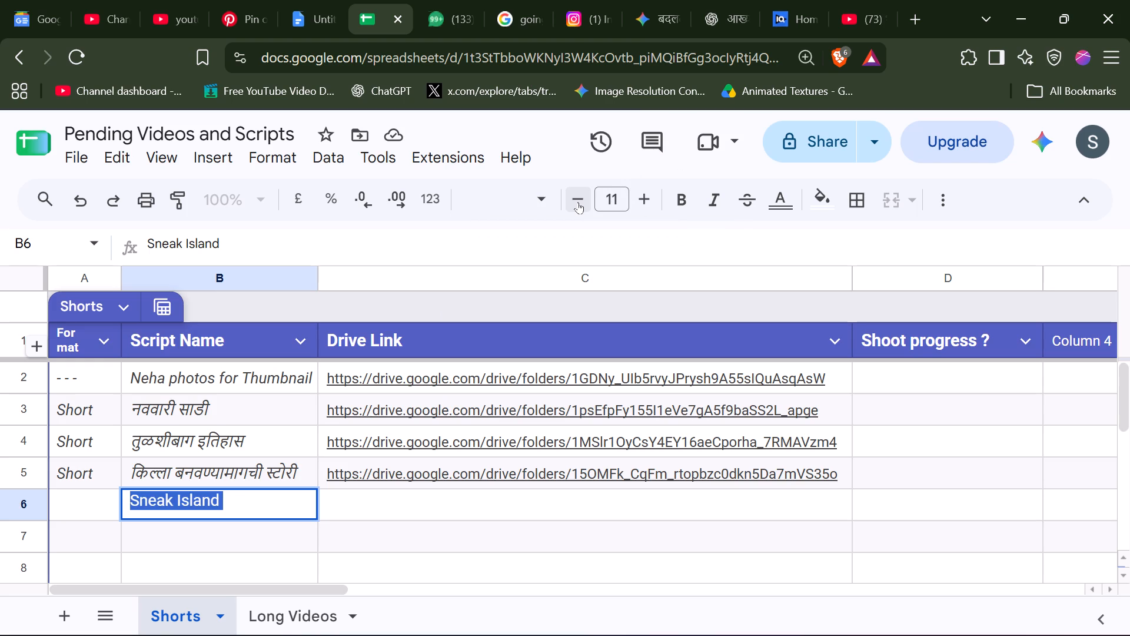
pyautogui.click(719, 196)
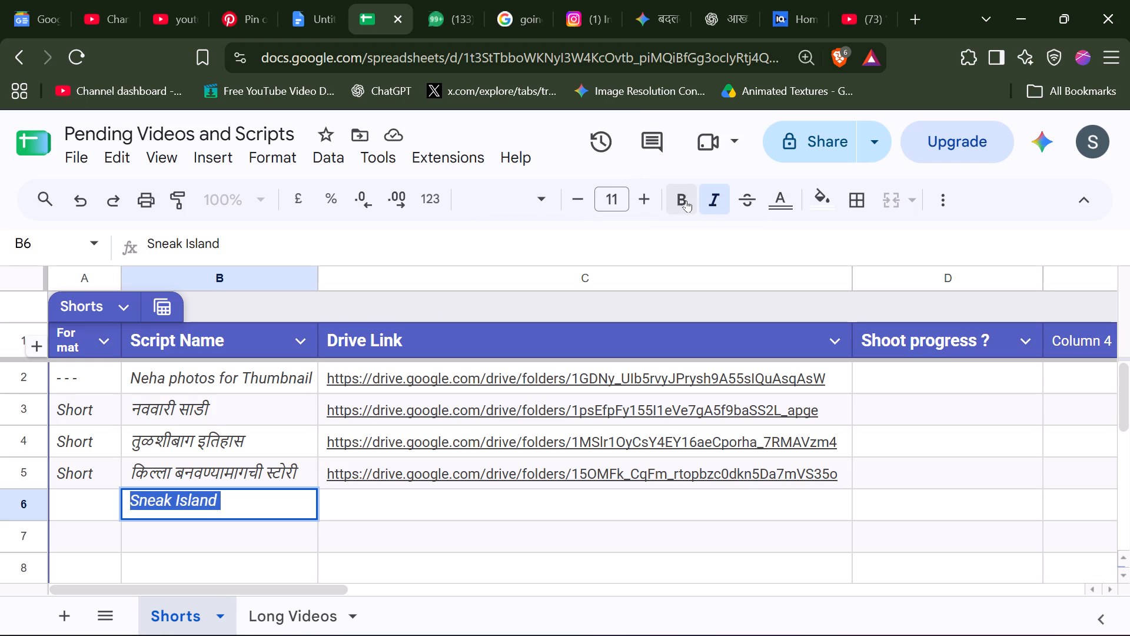
pyautogui.click(649, 200)
pyautogui.click(234, 492)
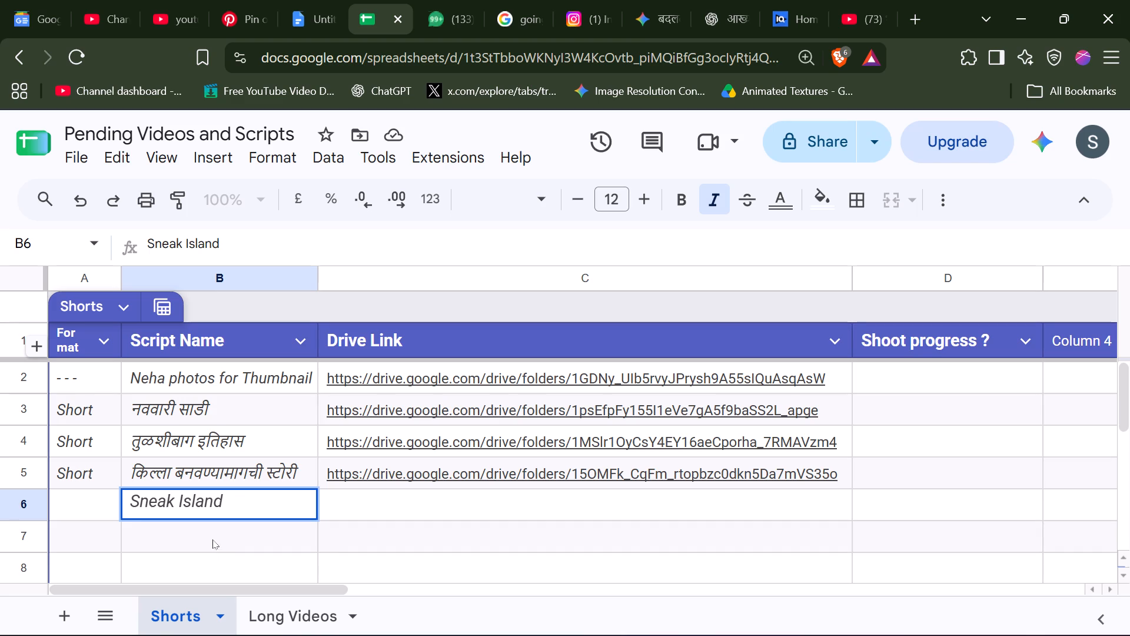
# Enter "Long" as the format in cell A6 for the Sneak Island script.
pyautogui.tripleClick(89, 502)
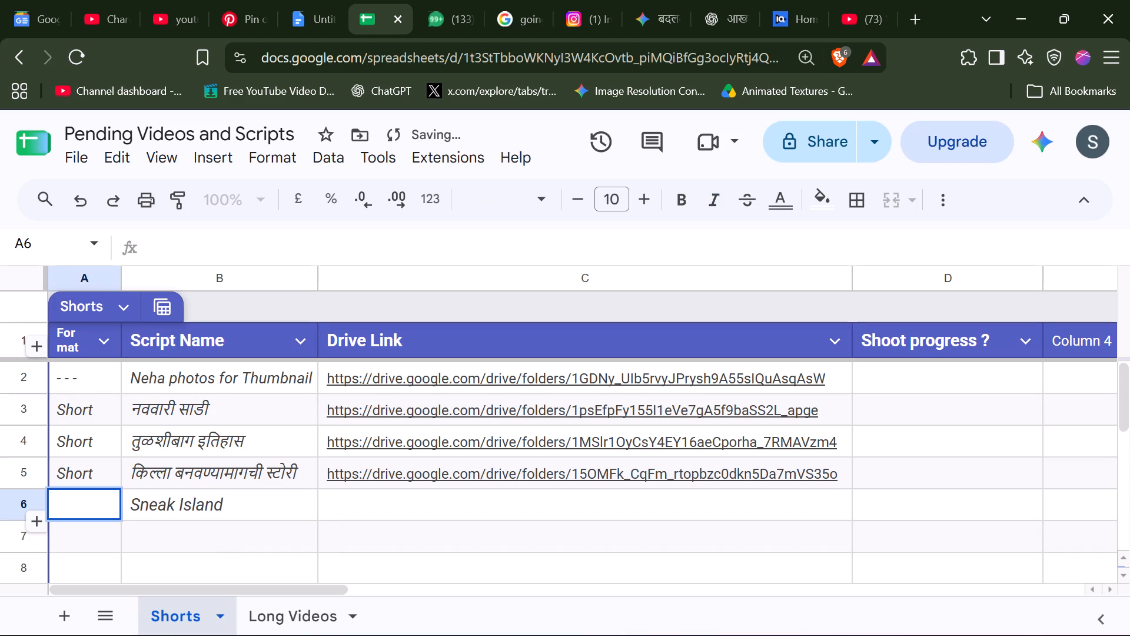
pyautogui.write('Long')
pyautogui.press('space')
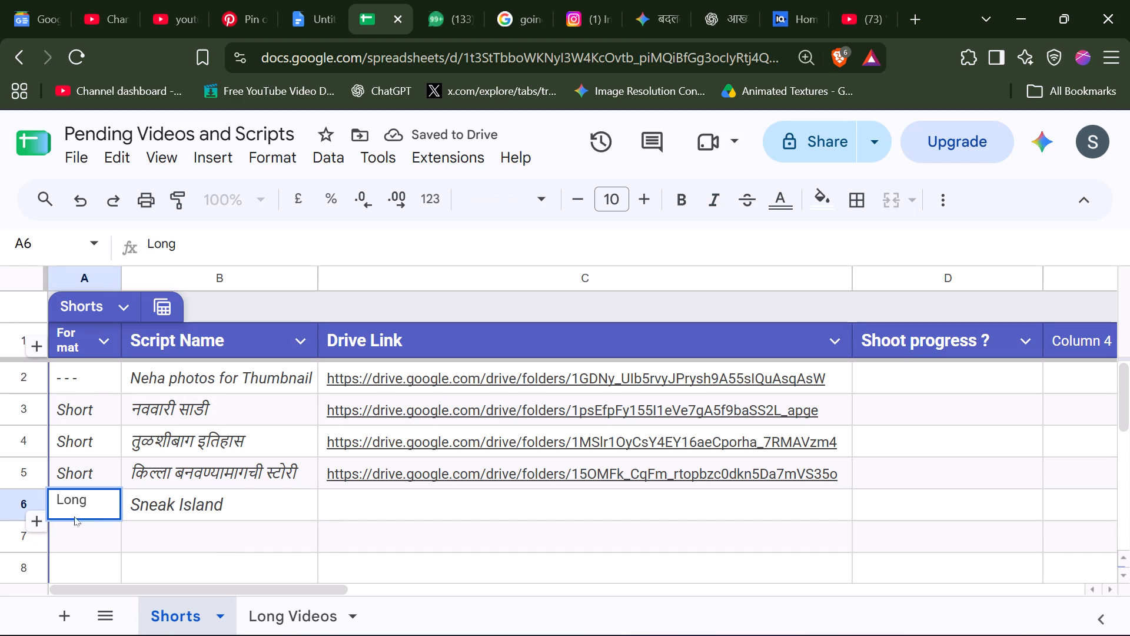
pyautogui.click(78, 478)
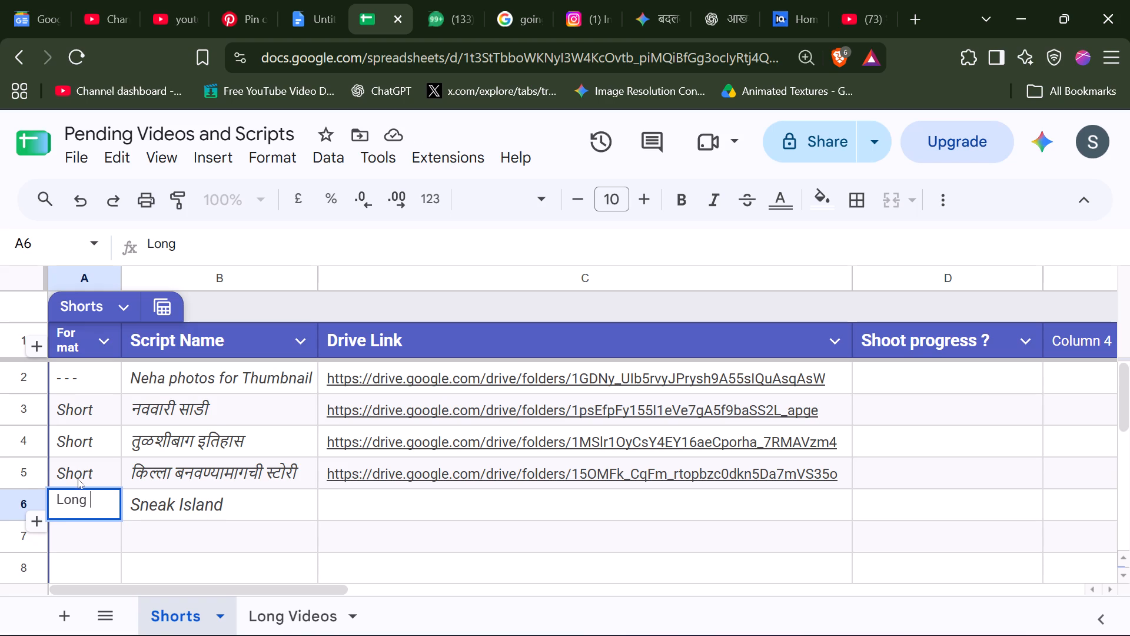
# Increase the font size of the "Long" text in cell A6 to 11.
pyautogui.tripleClick(75, 505)
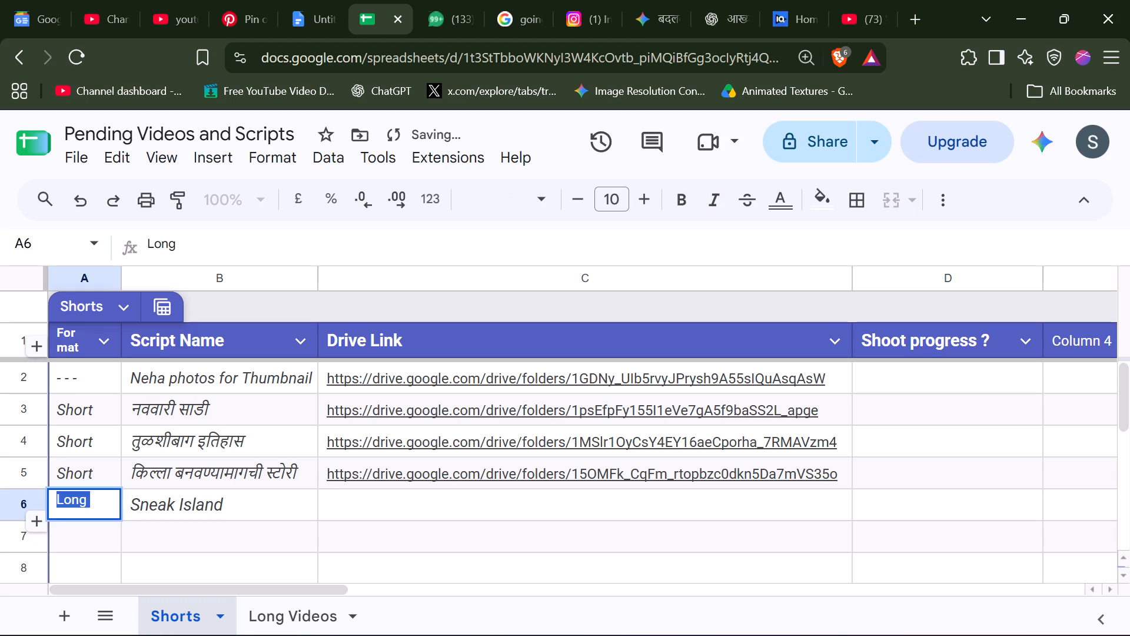
pyautogui.click(636, 196)
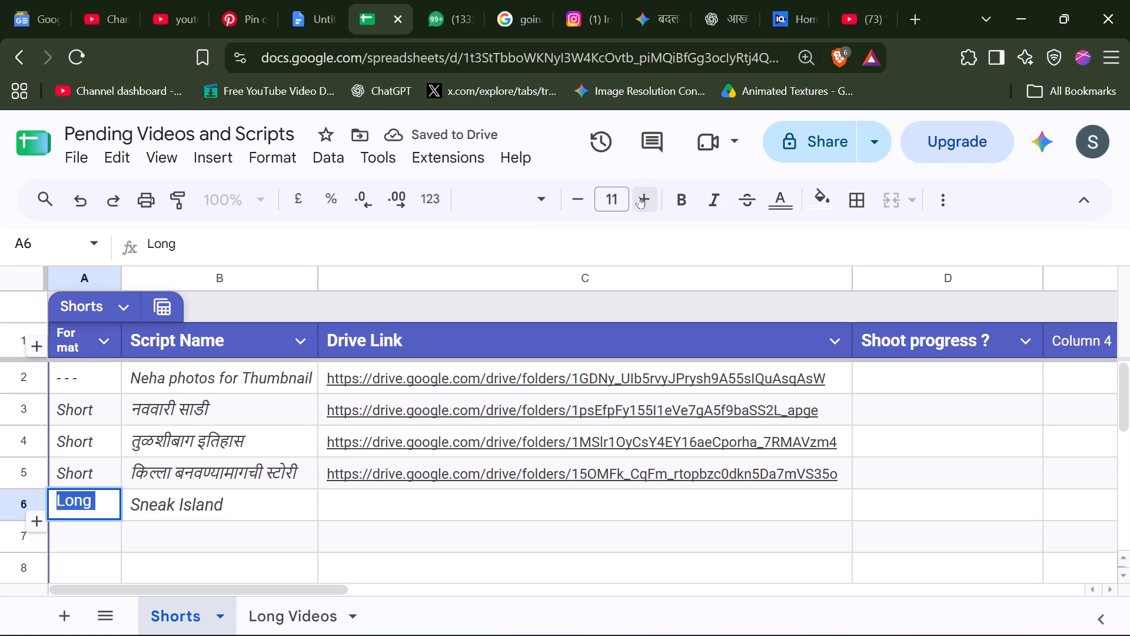
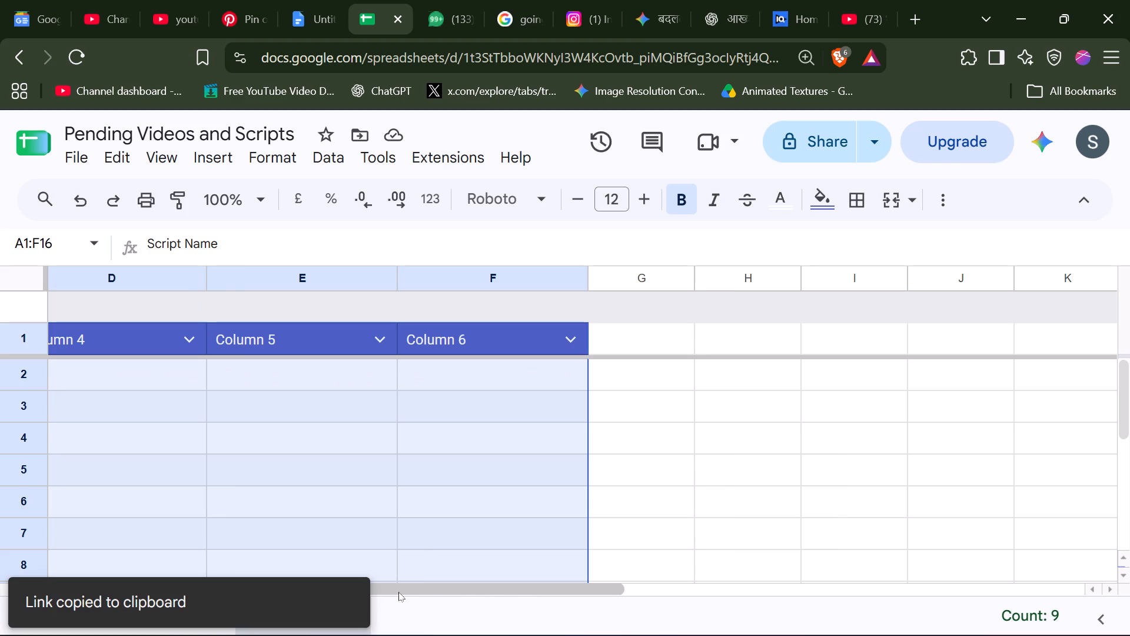
# Paste the copied Drive folder link for the Sneak Island script into Drive Link cell C6 of the Shorts sheet.
pyautogui.moveTo(393, 582); pyautogui.dragTo(319, 588)
pyautogui.moveTo(334, 590); pyautogui.dragTo(323, 590)
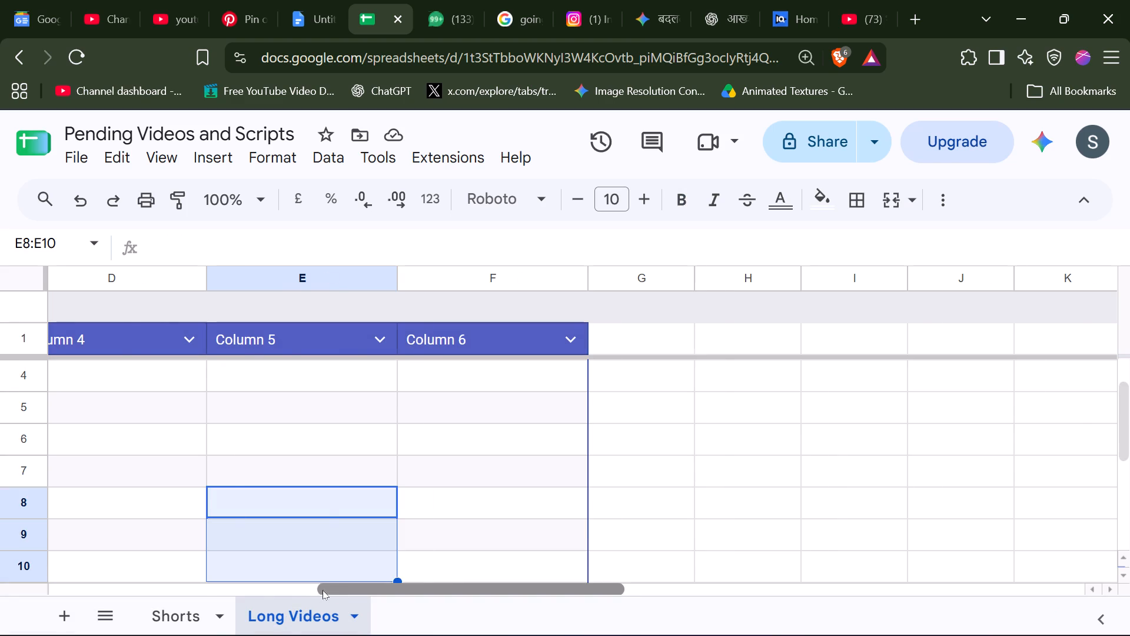
pyautogui.moveTo(323, 590); pyautogui.dragTo(222, 590)
pyautogui.click(190, 612)
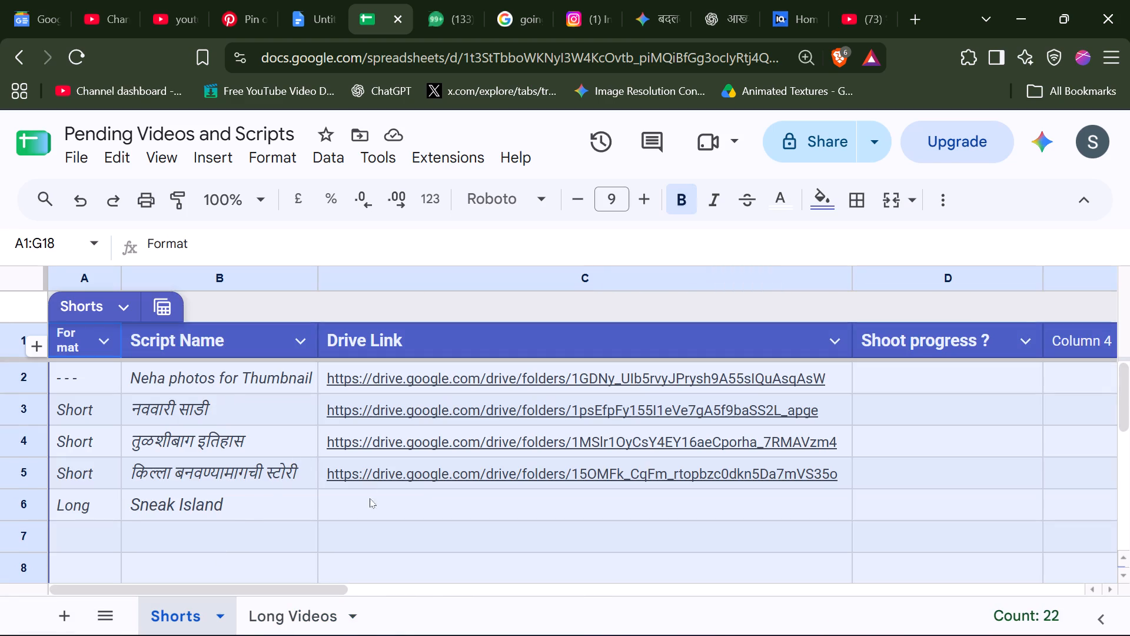
pyautogui.tripleClick(371, 502)
pyautogui.click(371, 502)
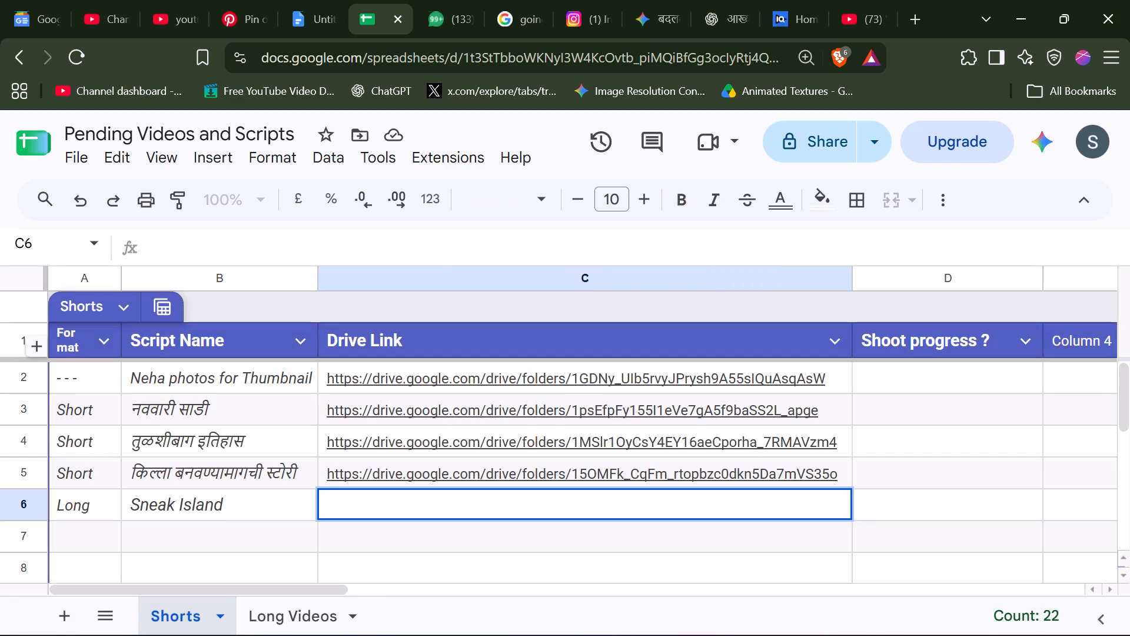
pyautogui.hotkey('ctrl', 'v')
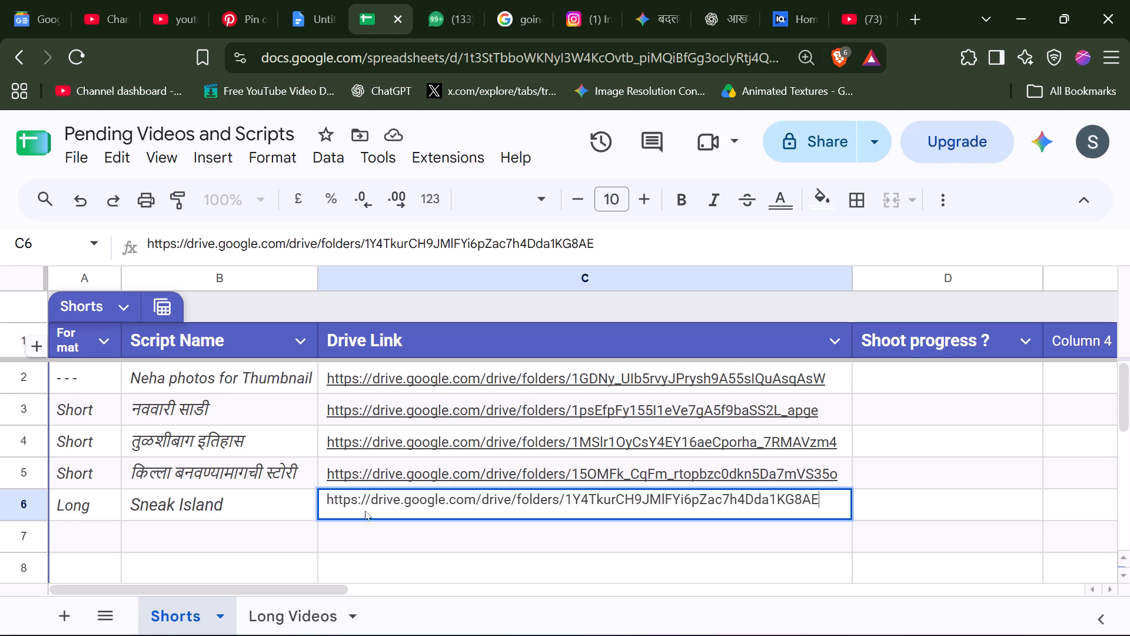
pyautogui.click(361, 539)
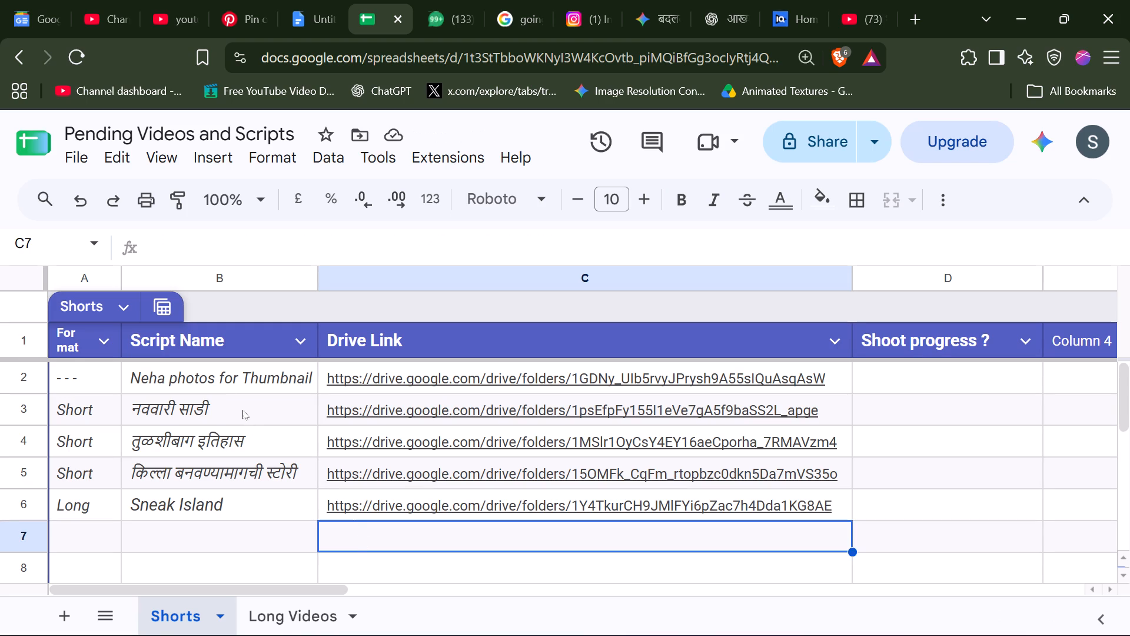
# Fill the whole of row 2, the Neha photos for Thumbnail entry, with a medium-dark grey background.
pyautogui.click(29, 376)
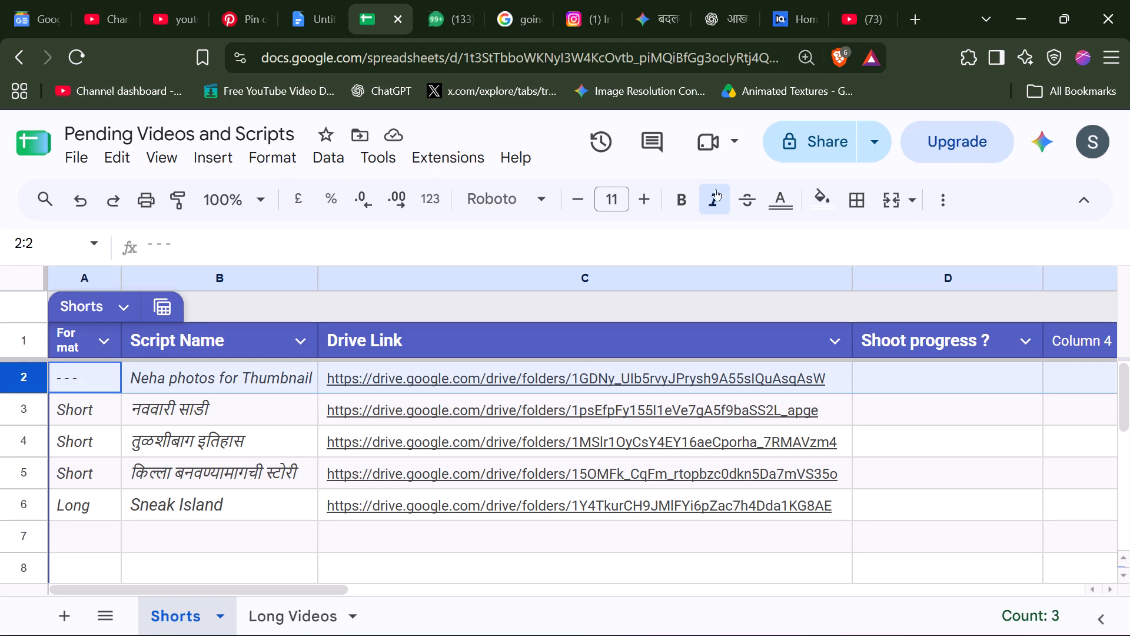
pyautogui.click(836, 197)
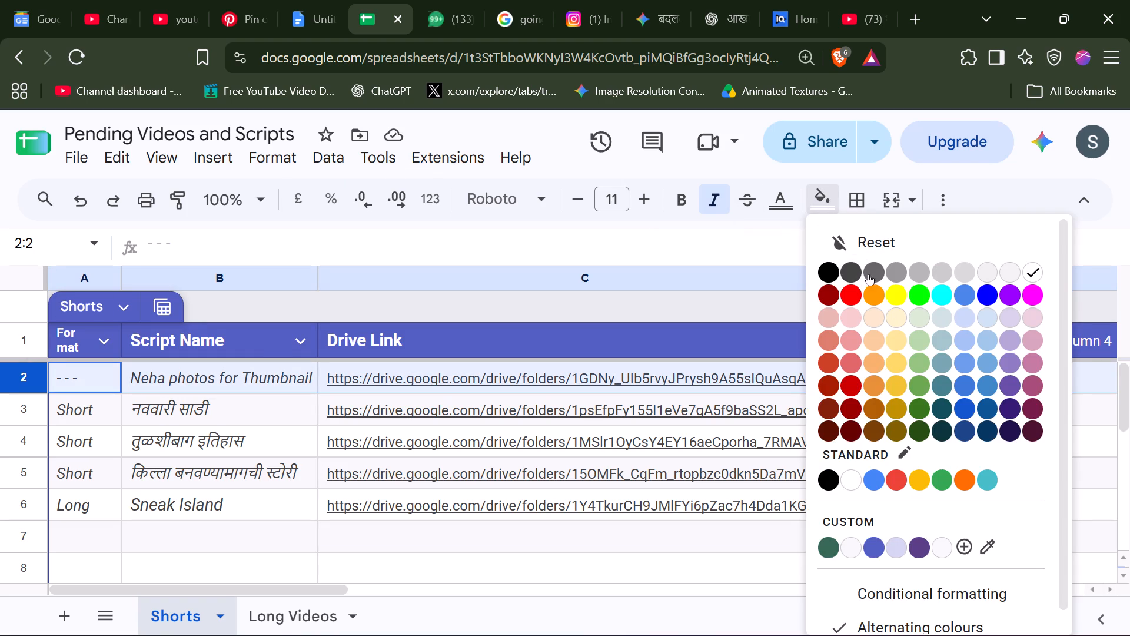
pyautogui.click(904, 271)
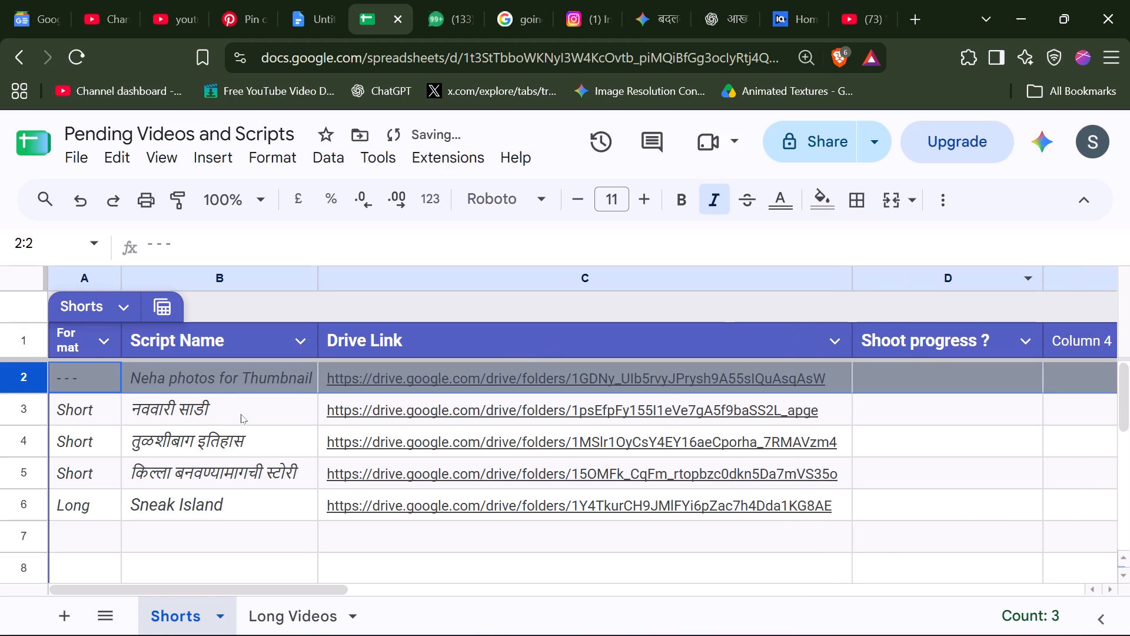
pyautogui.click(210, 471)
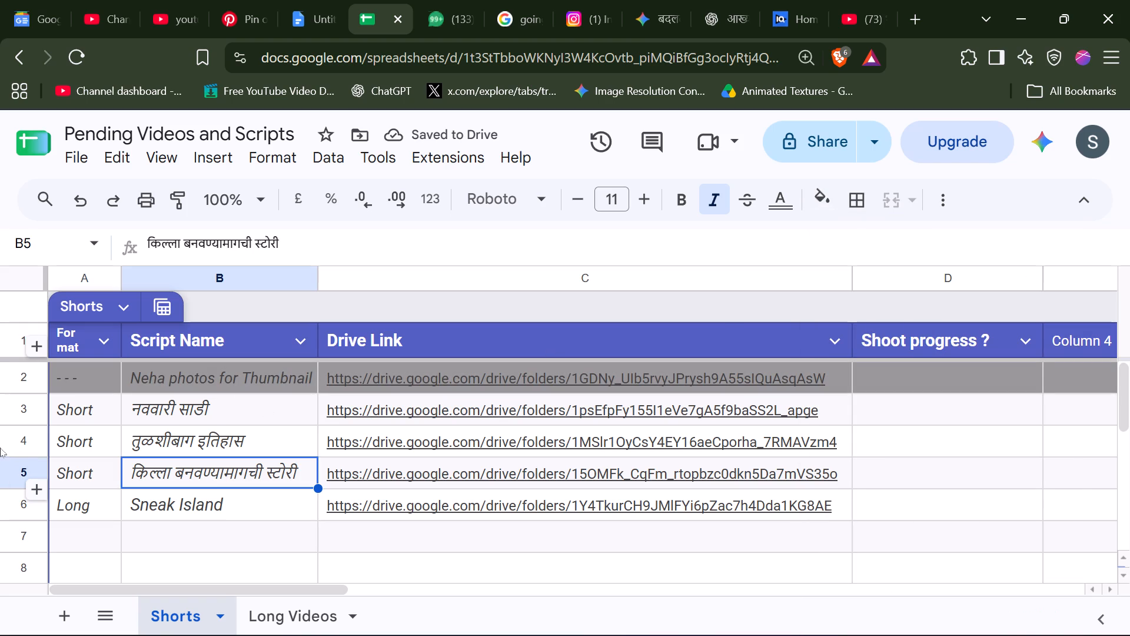
# Fill the whole of row 2, the Neha photos for Thumbnail entry, with a light grey background.
pyautogui.click(14, 376)
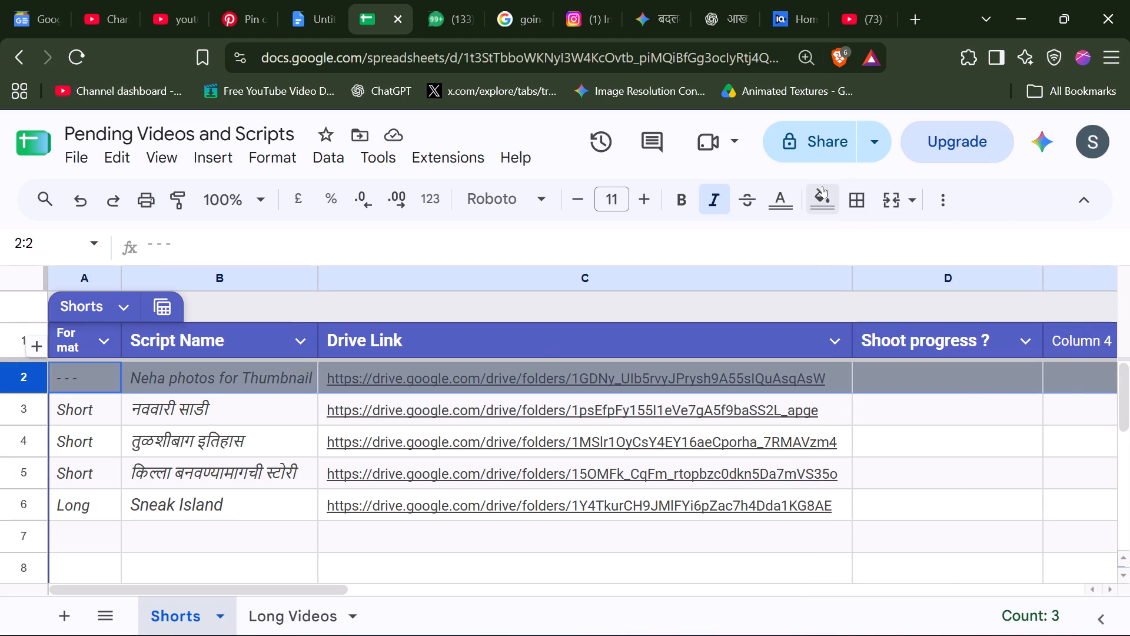
pyautogui.click(822, 186)
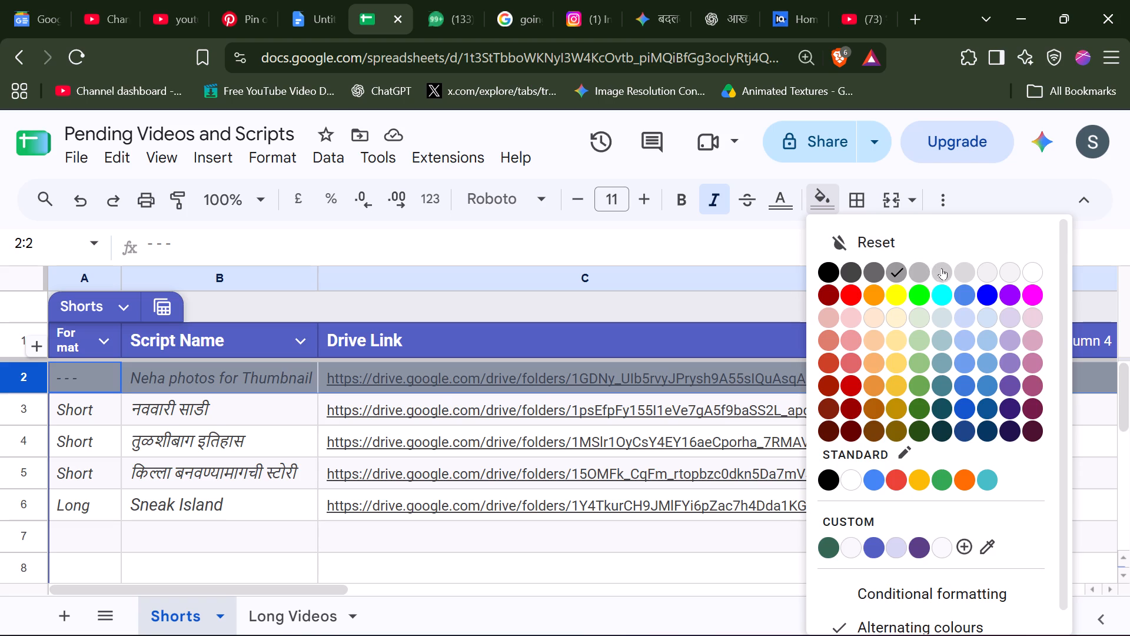
pyautogui.click(946, 269)
pyautogui.click(274, 416)
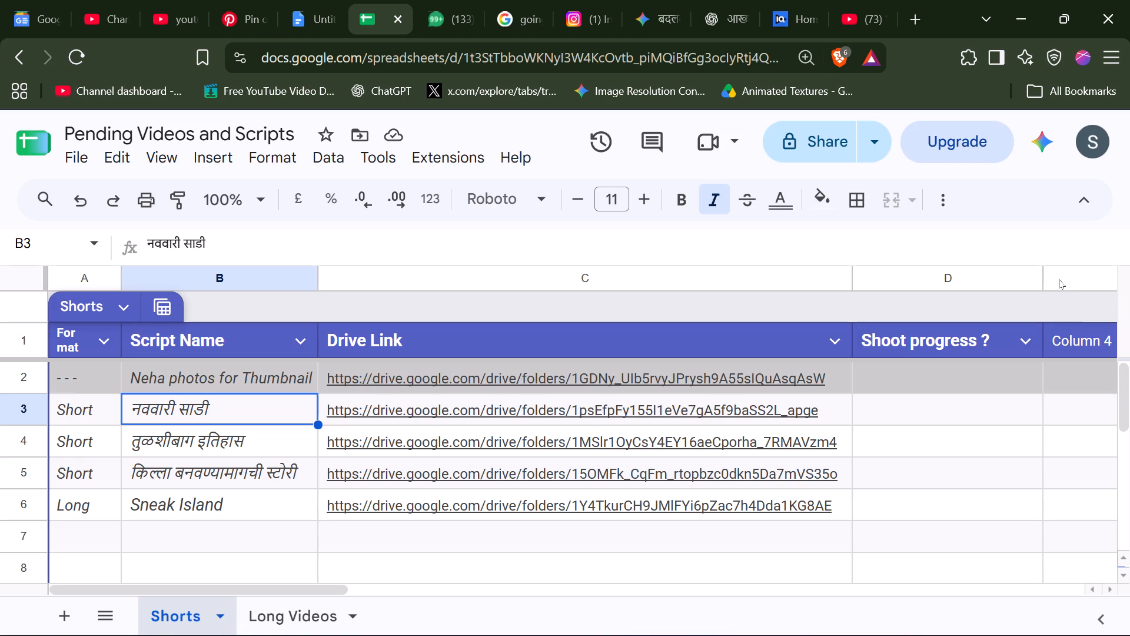
# Narrow the "Shoot progress ?" column D slightly, keeping its heading on a single line.
pyautogui.moveTo(1044, 271); pyautogui.dragTo(1008, 272)
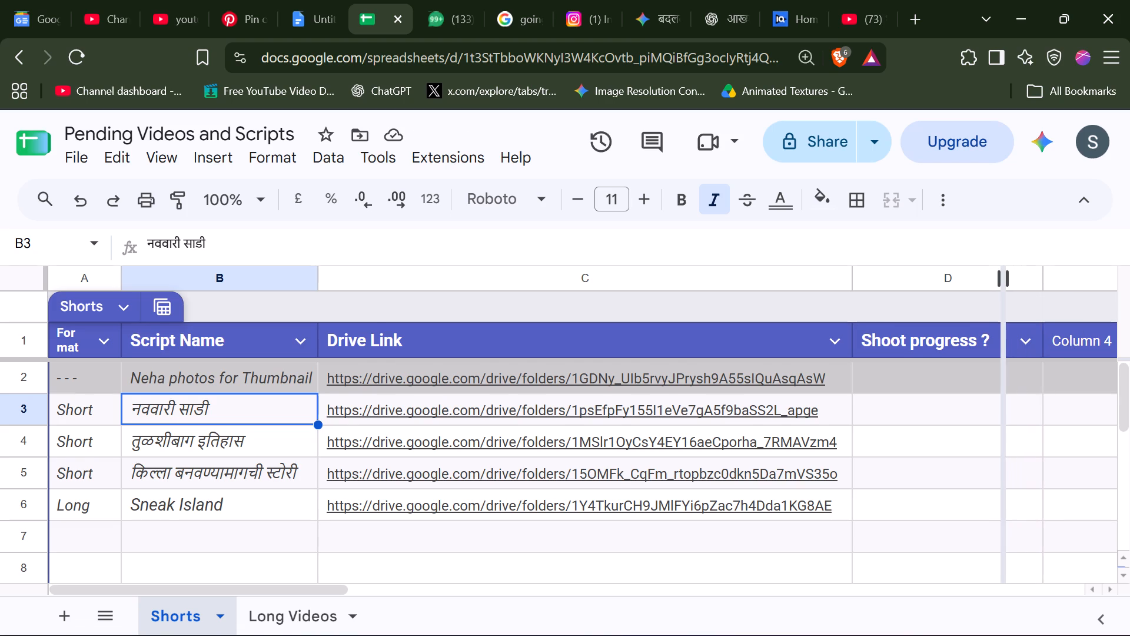
pyautogui.moveTo(1008, 272); pyautogui.dragTo(1012, 272)
pyautogui.moveTo(1012, 272); pyautogui.dragTo(1028, 274)
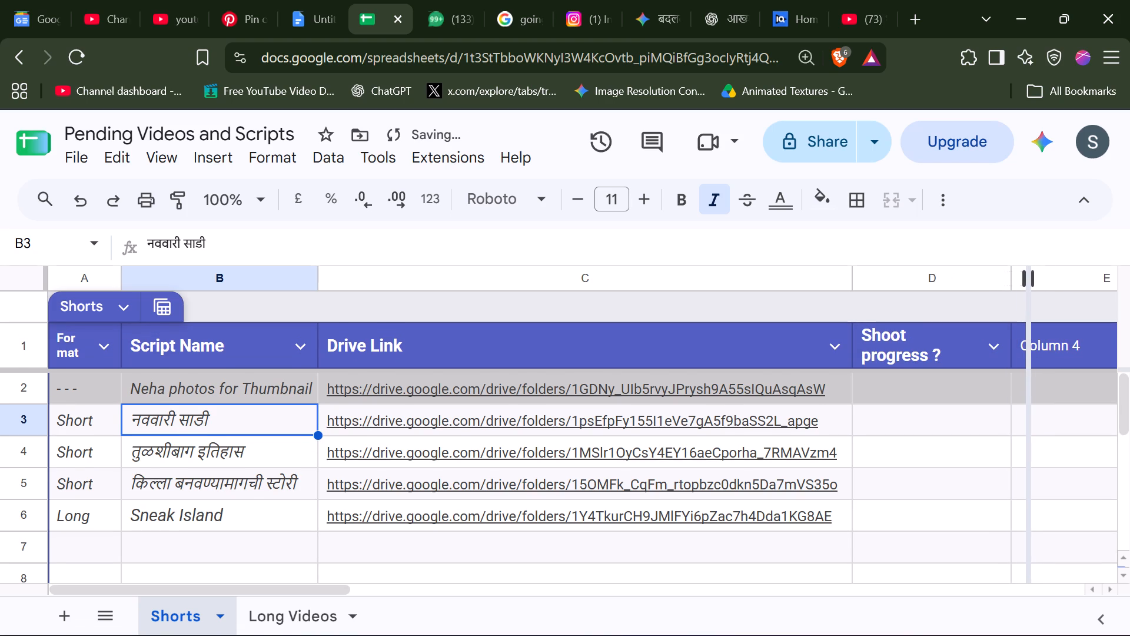
pyautogui.moveTo(1028, 274); pyautogui.dragTo(1022, 276)
pyautogui.moveTo(1022, 276); pyautogui.dragTo(1024, 276)
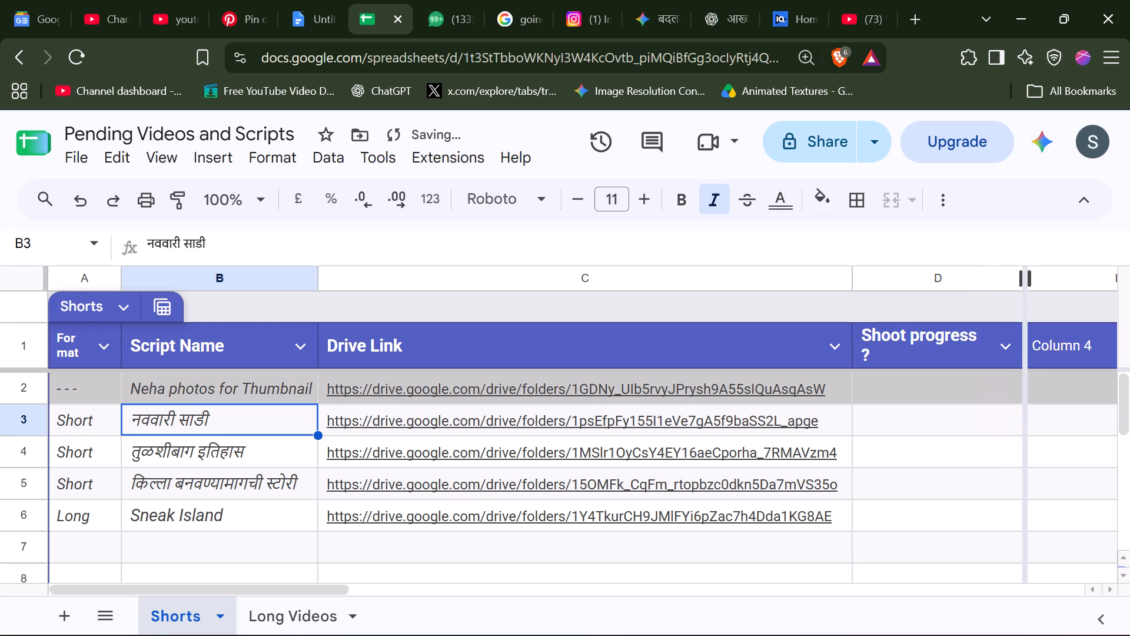
pyautogui.moveTo(1024, 276); pyautogui.dragTo(1035, 276)
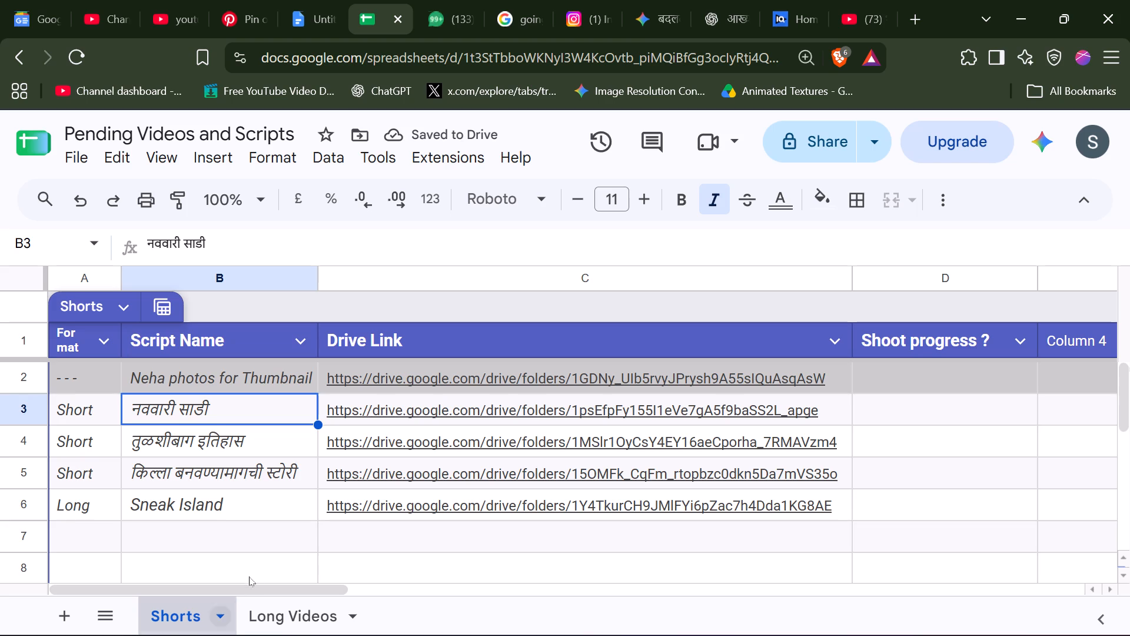
# Widen column A until the "Format" heading fits on a single line.
pyautogui.click(259, 552)
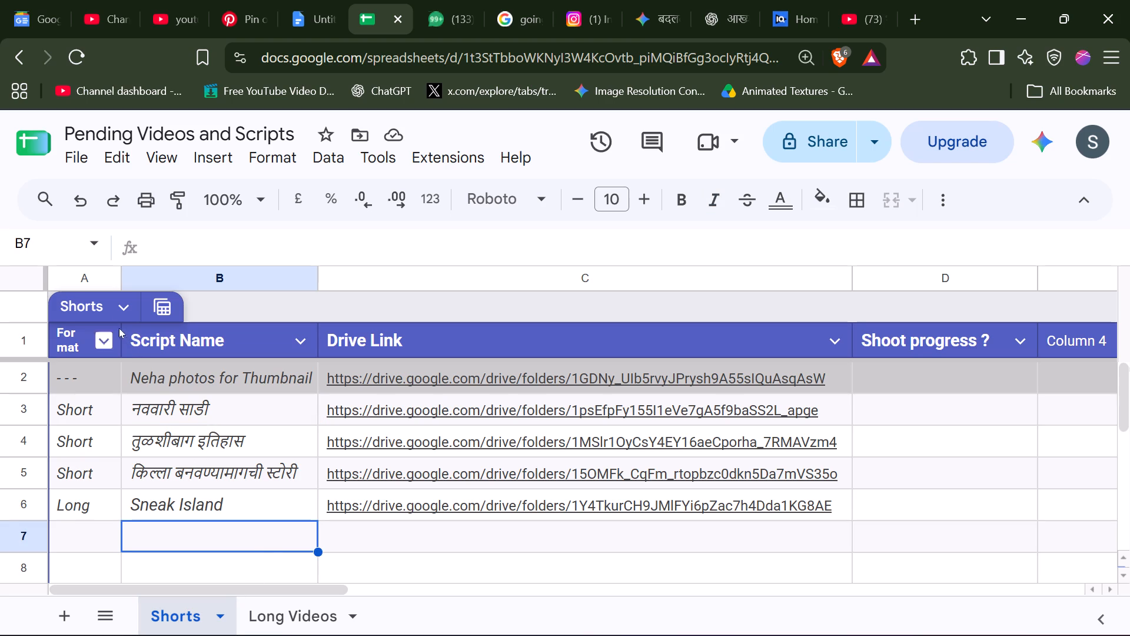
pyautogui.moveTo(120, 279); pyautogui.dragTo(130, 279)
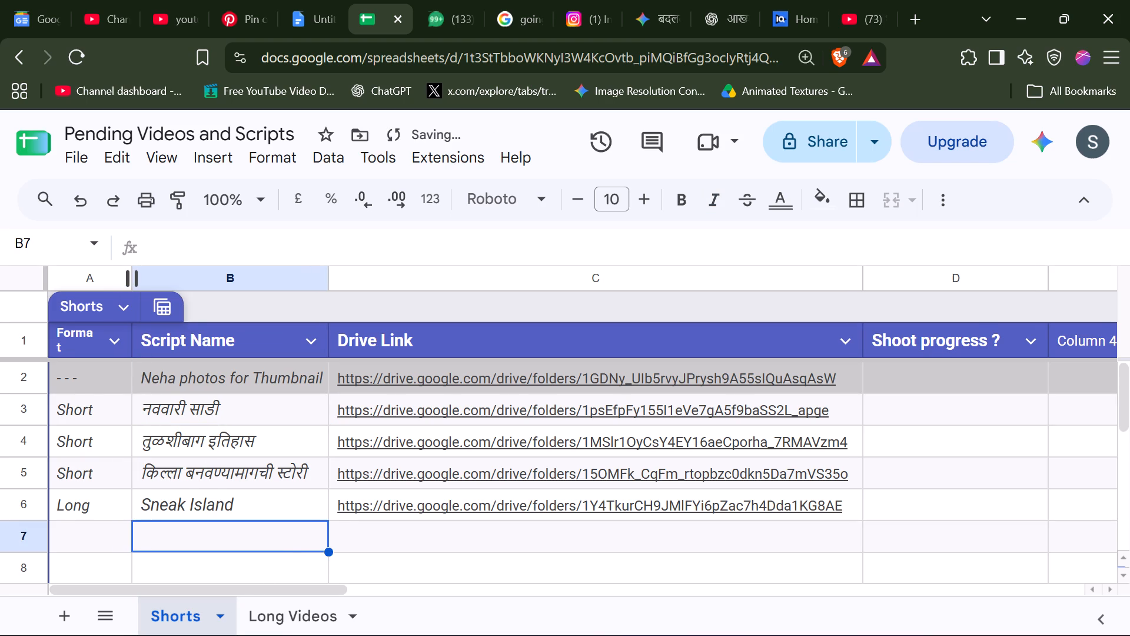
pyautogui.moveTo(130, 279); pyautogui.dragTo(138, 279)
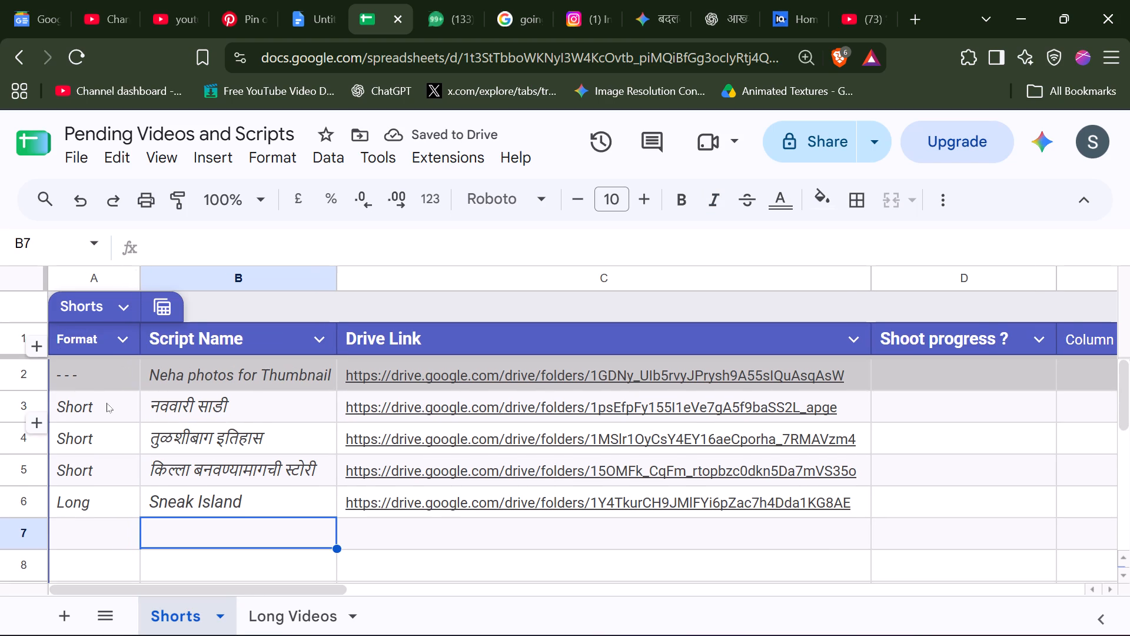
# Set the column type of the Format column to Text.
pyautogui.click(117, 349)
pyautogui.click(117, 345)
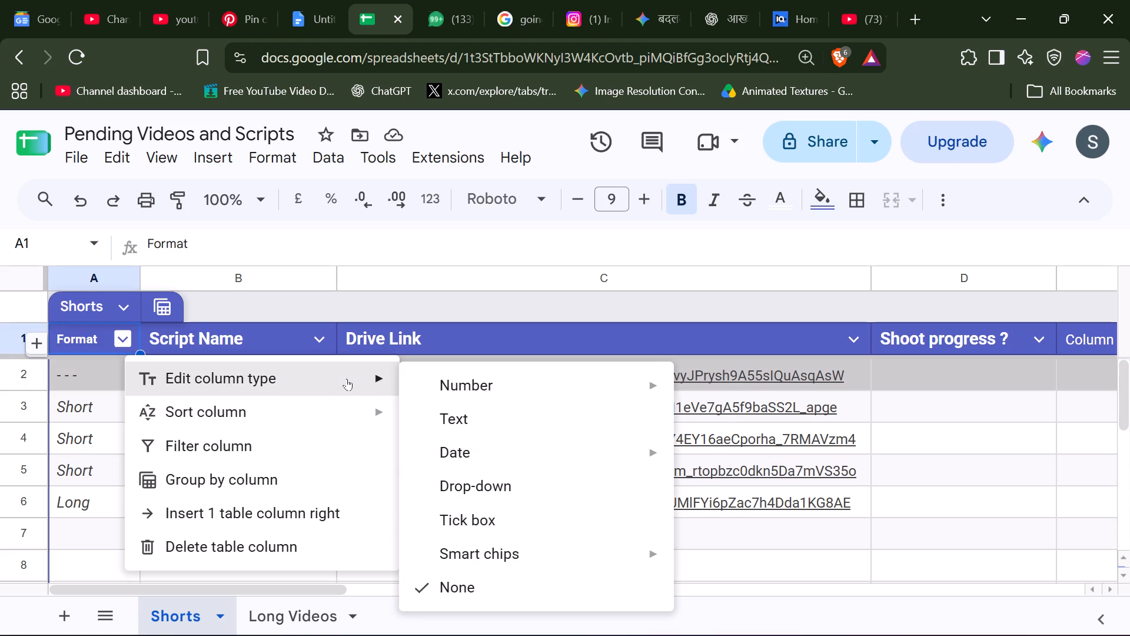
pyautogui.click(476, 421)
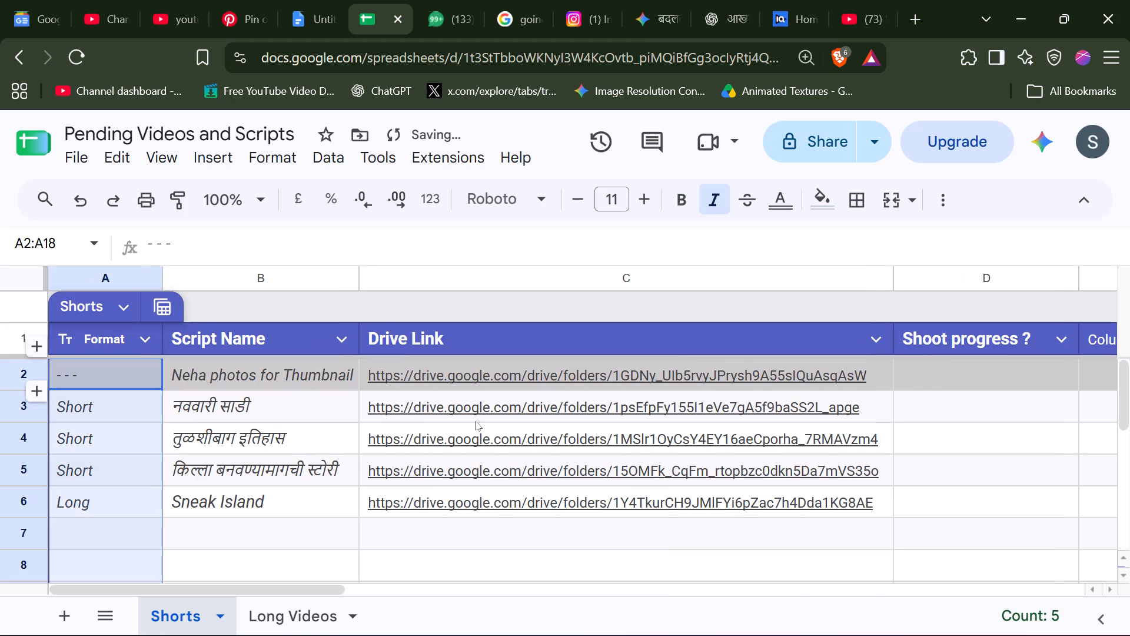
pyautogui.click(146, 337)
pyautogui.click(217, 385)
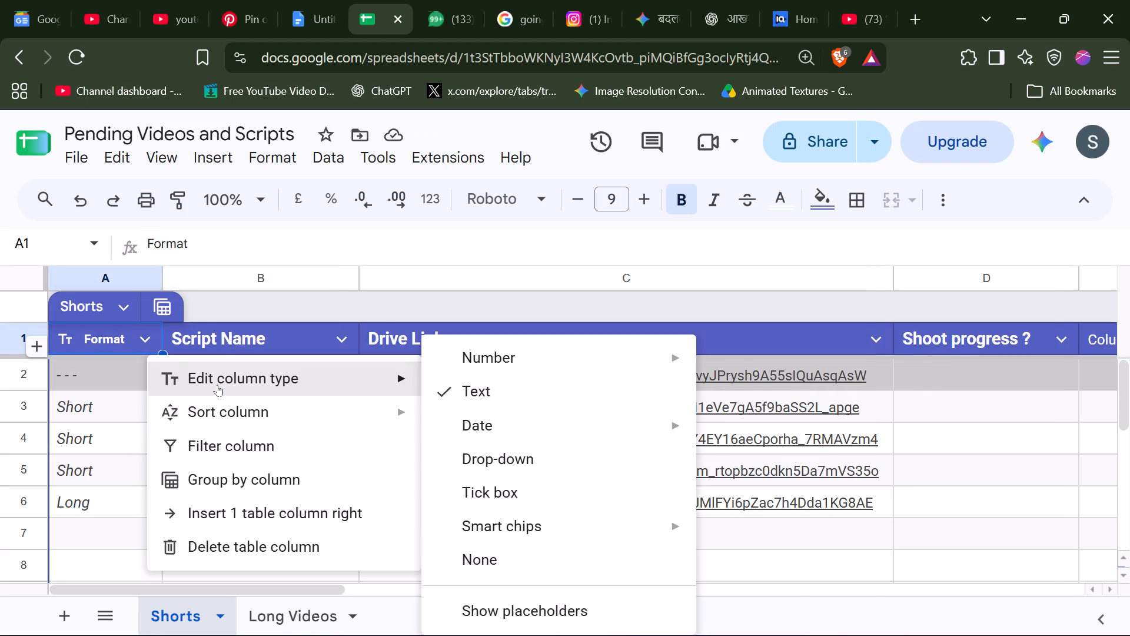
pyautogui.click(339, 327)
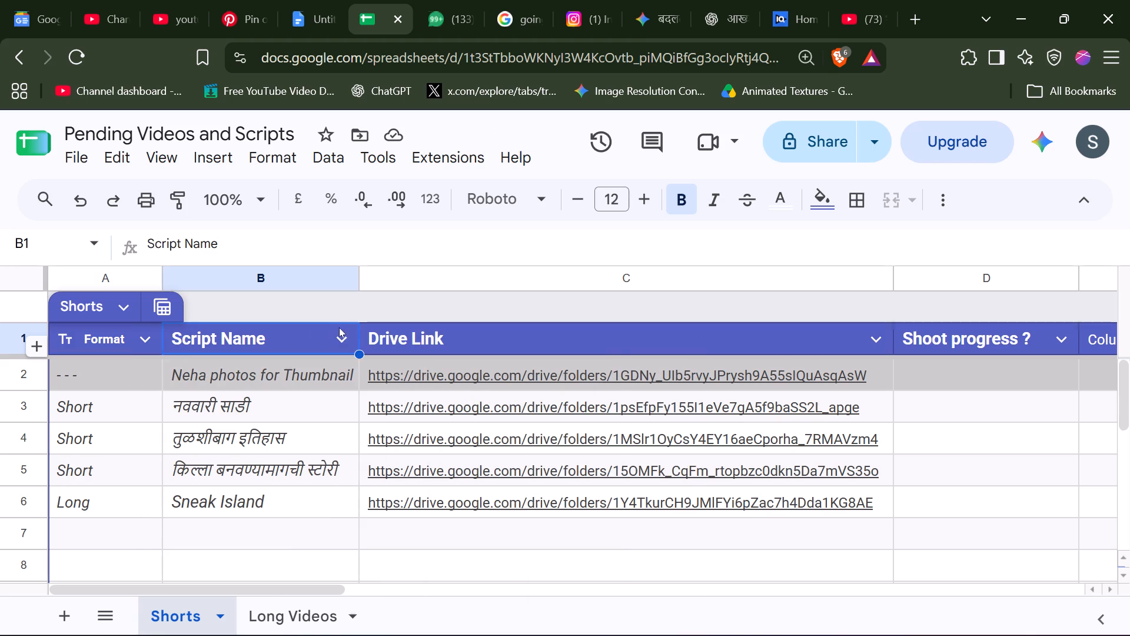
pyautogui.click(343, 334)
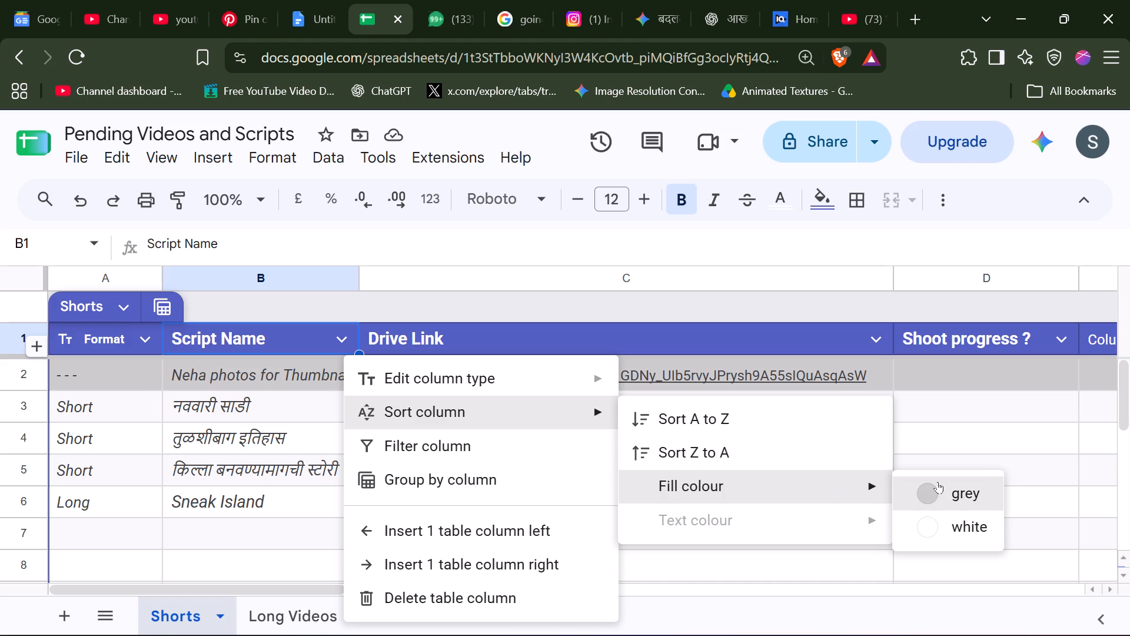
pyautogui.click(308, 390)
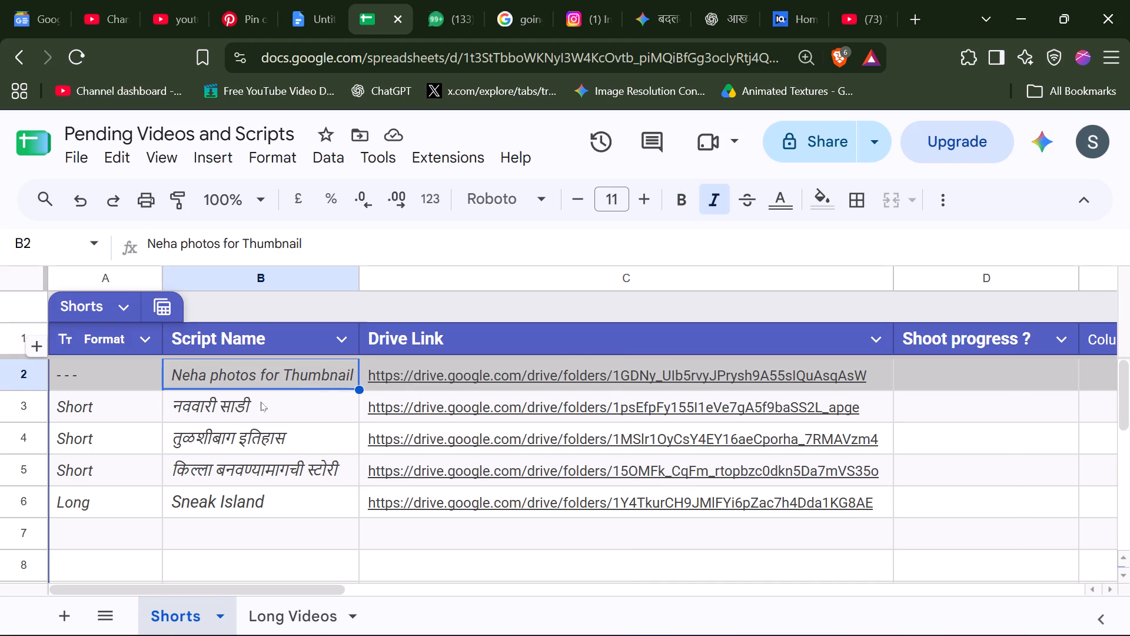
# Fill the script name cells B3 to B6 with a light yellow background.
pyautogui.click(255, 410)
pyautogui.moveTo(255, 409); pyautogui.dragTo(254, 503)
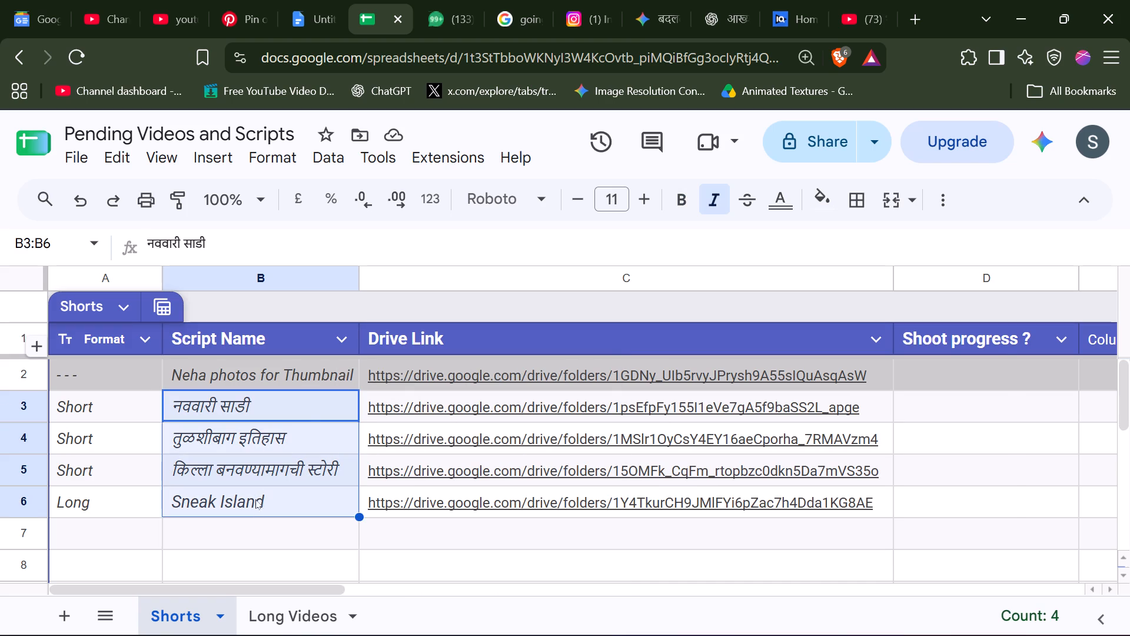
pyautogui.click(831, 193)
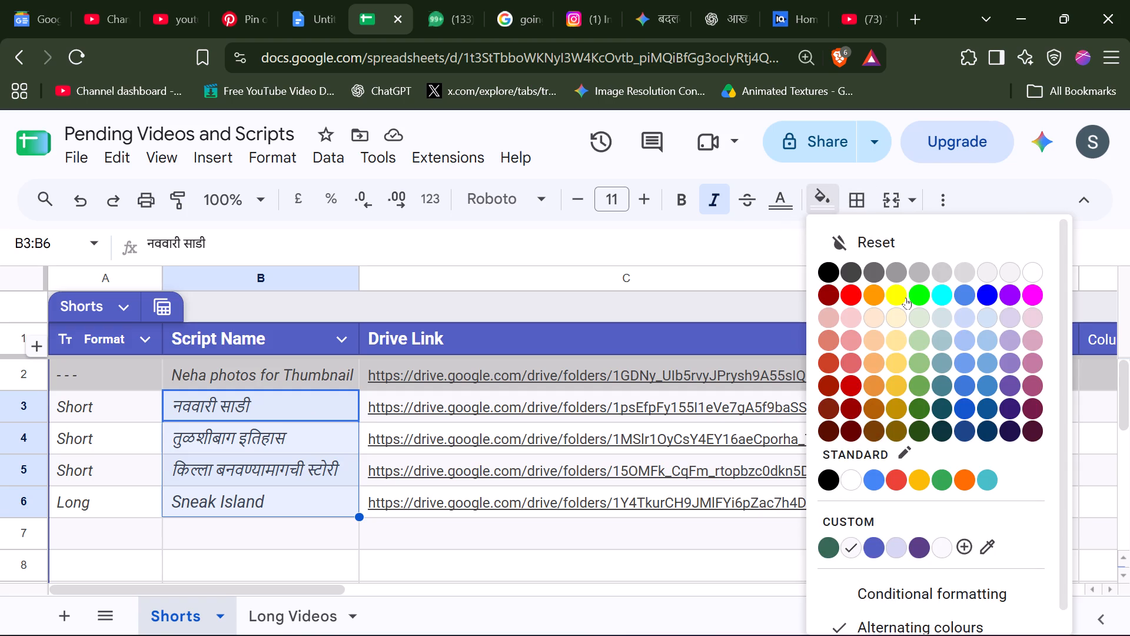
pyautogui.click(893, 333)
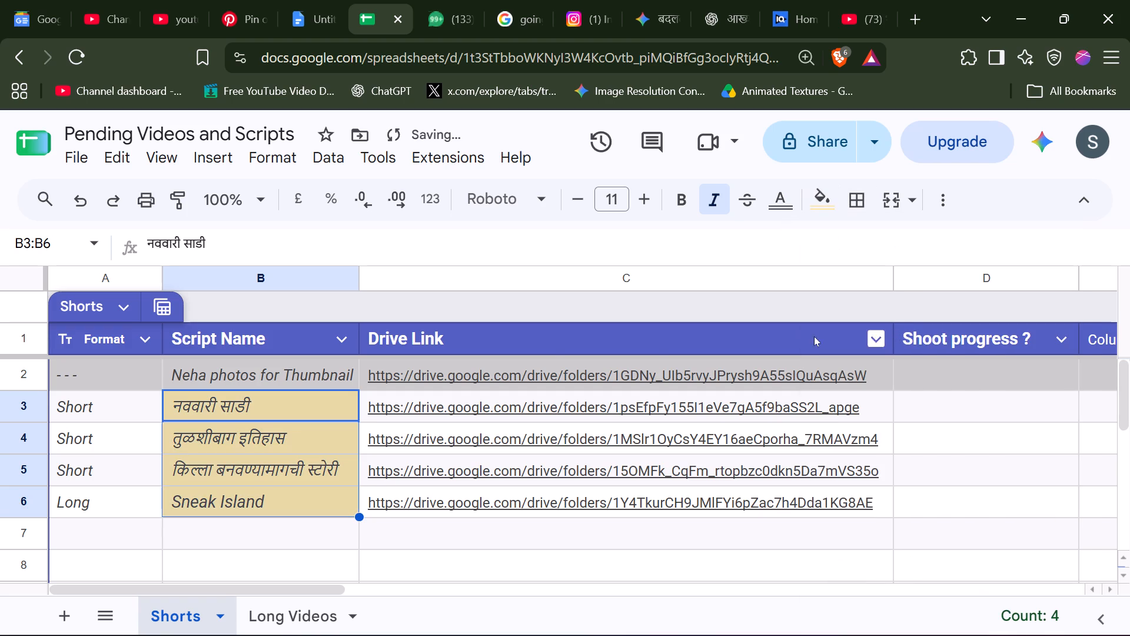
pyautogui.click(316, 426)
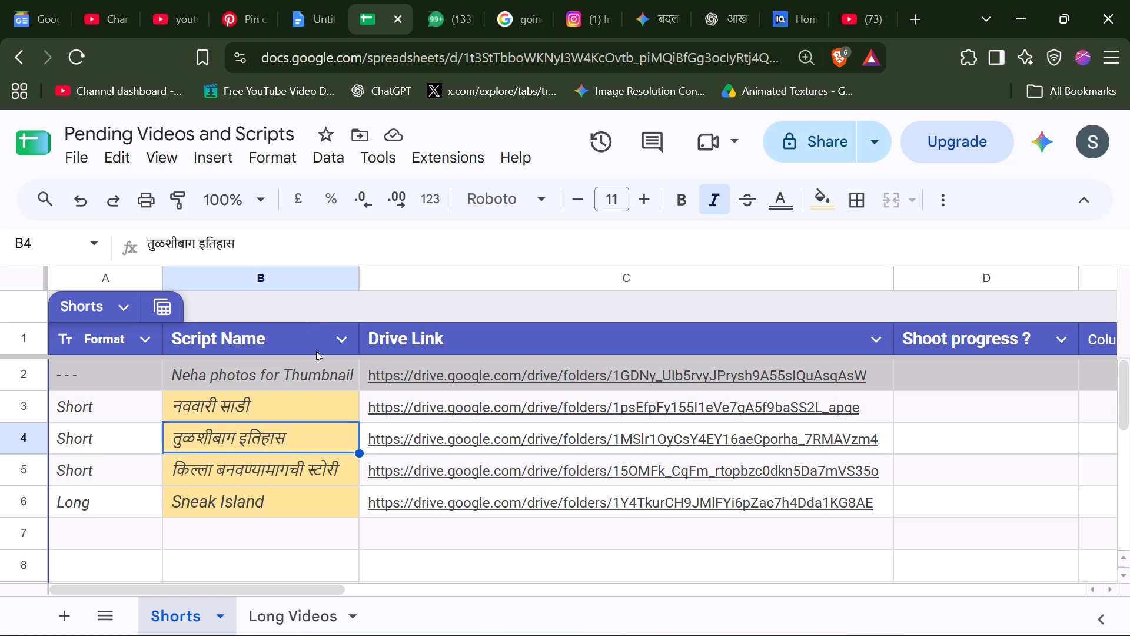
# Delete the Long Videos sheet from the spreadsheet.
pyautogui.rightClick(313, 612)
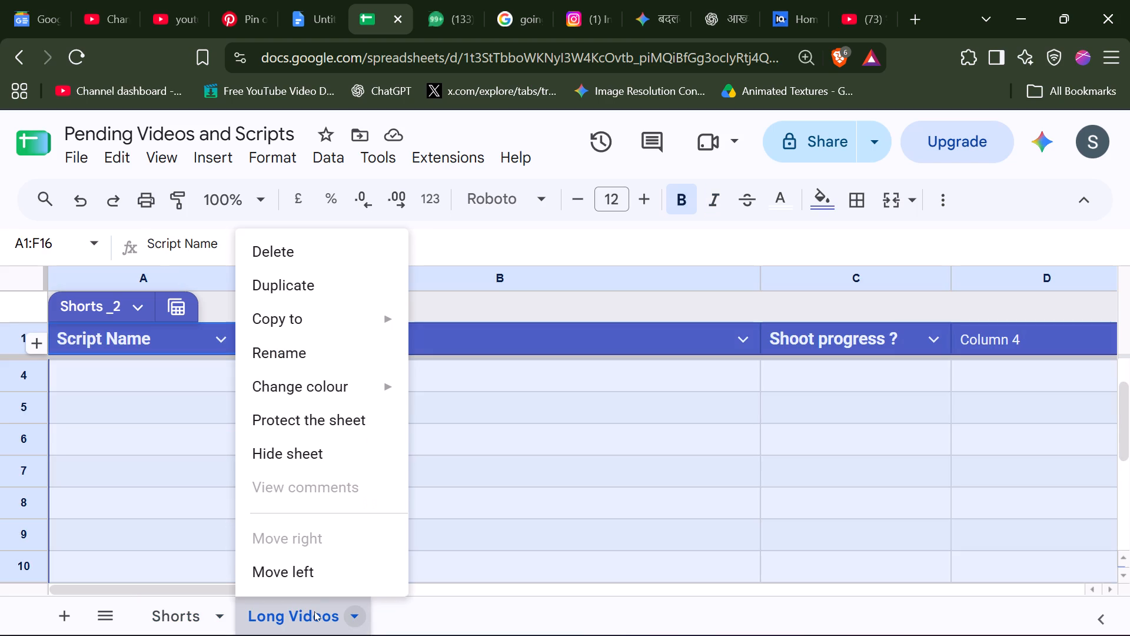
pyautogui.click(344, 258)
pyautogui.click(786, 416)
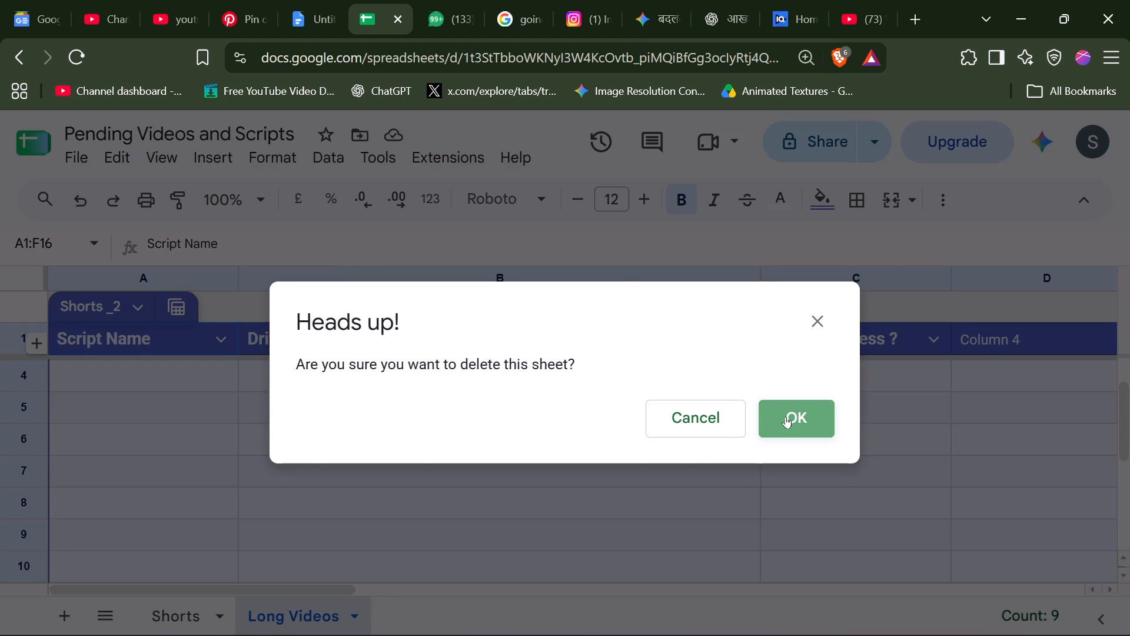
pyautogui.click(351, 524)
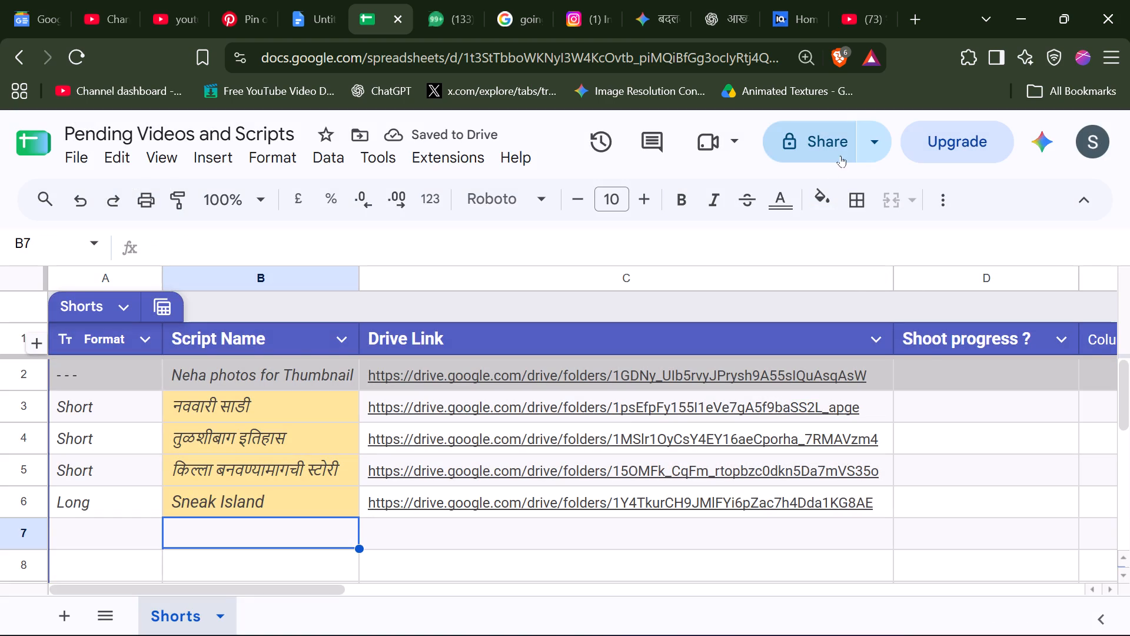
# Copy the spreadsheet's sharing link.
pyautogui.click(874, 148)
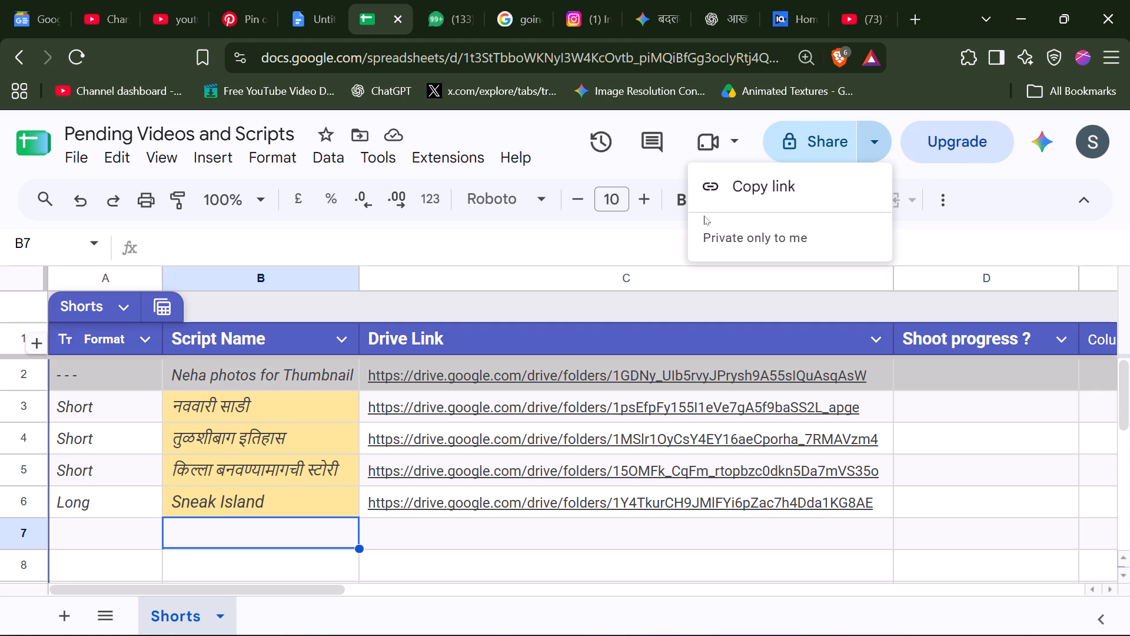
pyautogui.click(730, 193)
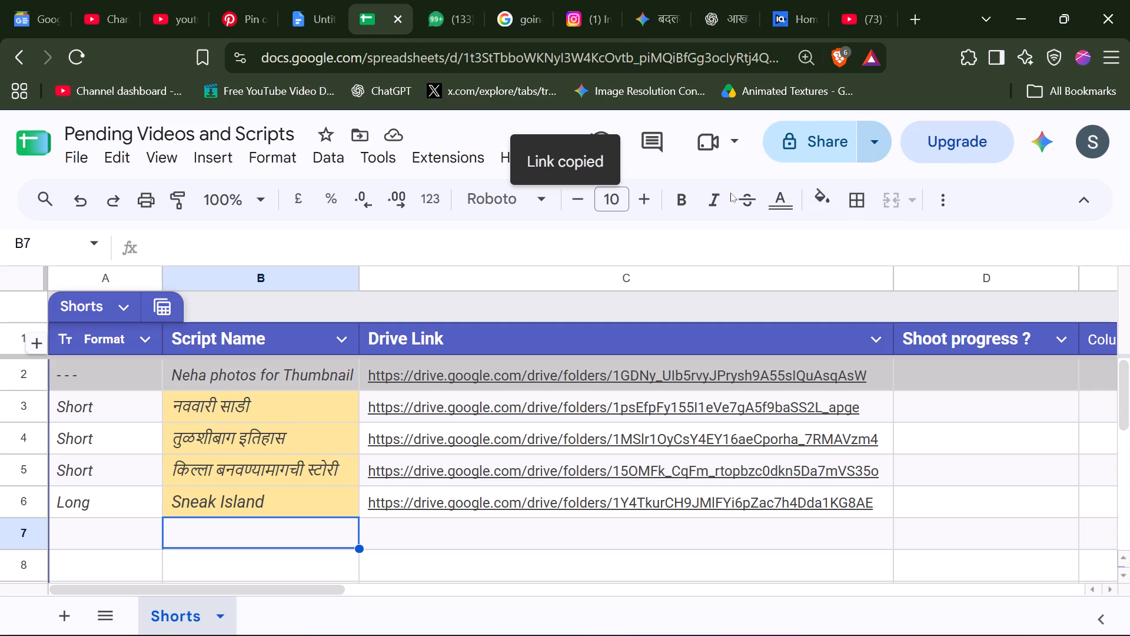
# Open the general access options in the sharing settings of the Pending Videos and Scripts spreadsheet.
pyautogui.click(819, 140)
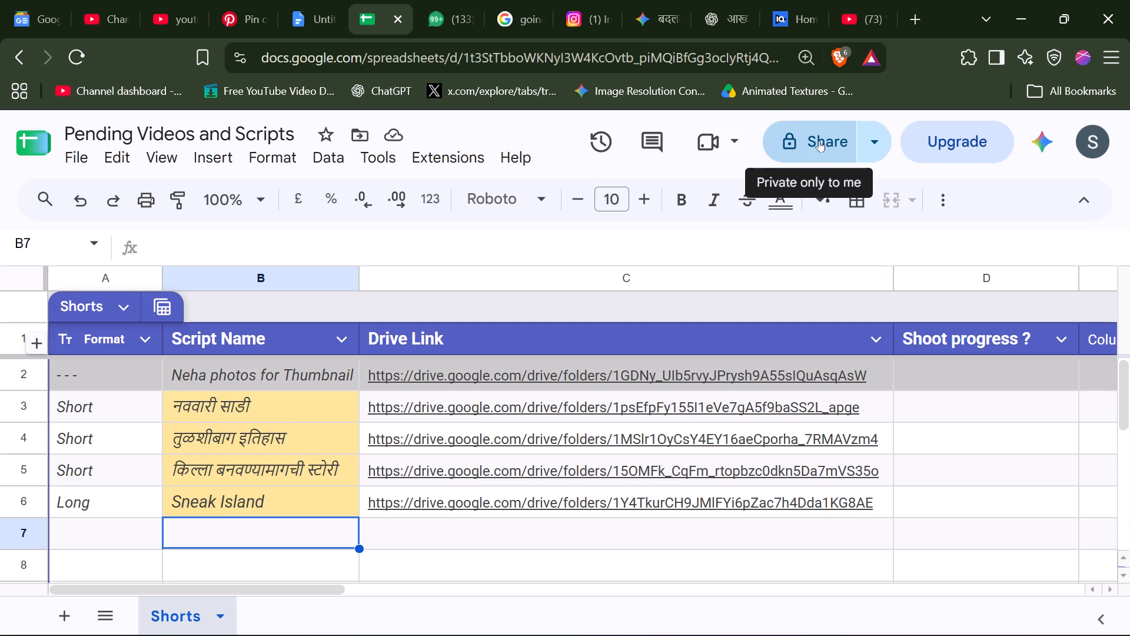
pyautogui.click(798, 140)
pyautogui.click(872, 140)
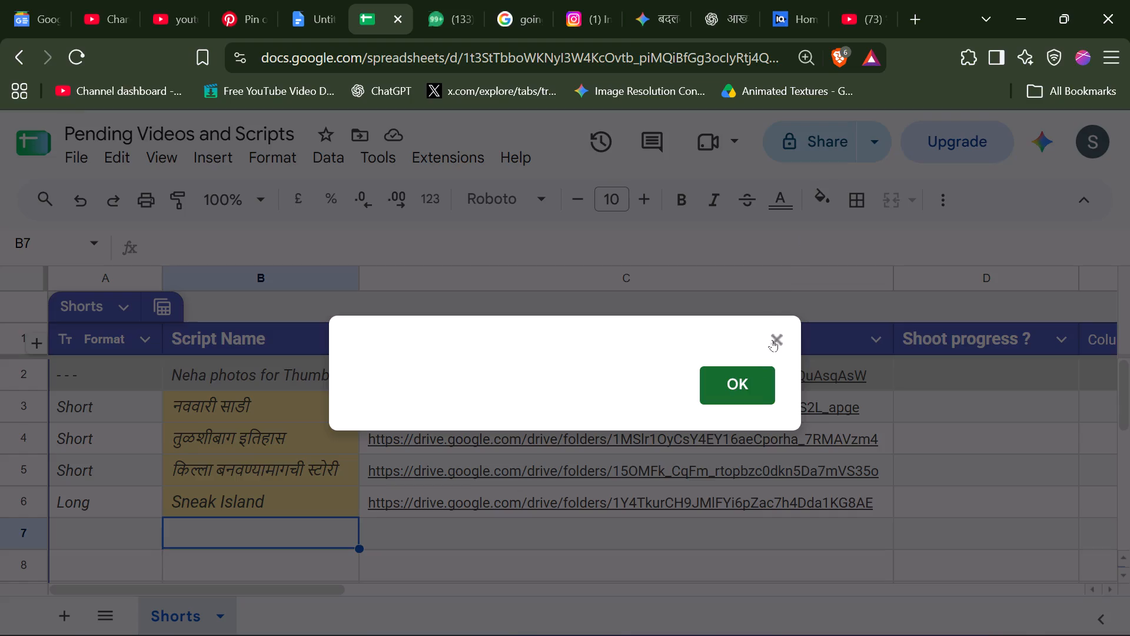
pyautogui.click(773, 336)
pyautogui.click(791, 129)
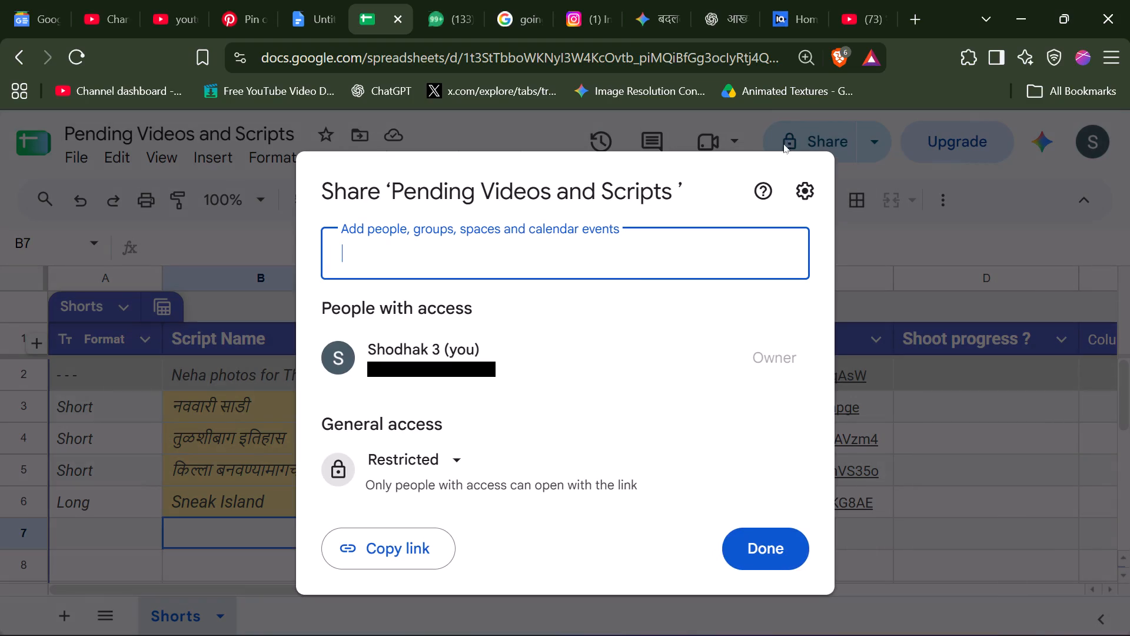
pyautogui.click(452, 459)
pyautogui.scroll(-1, 526, 505)
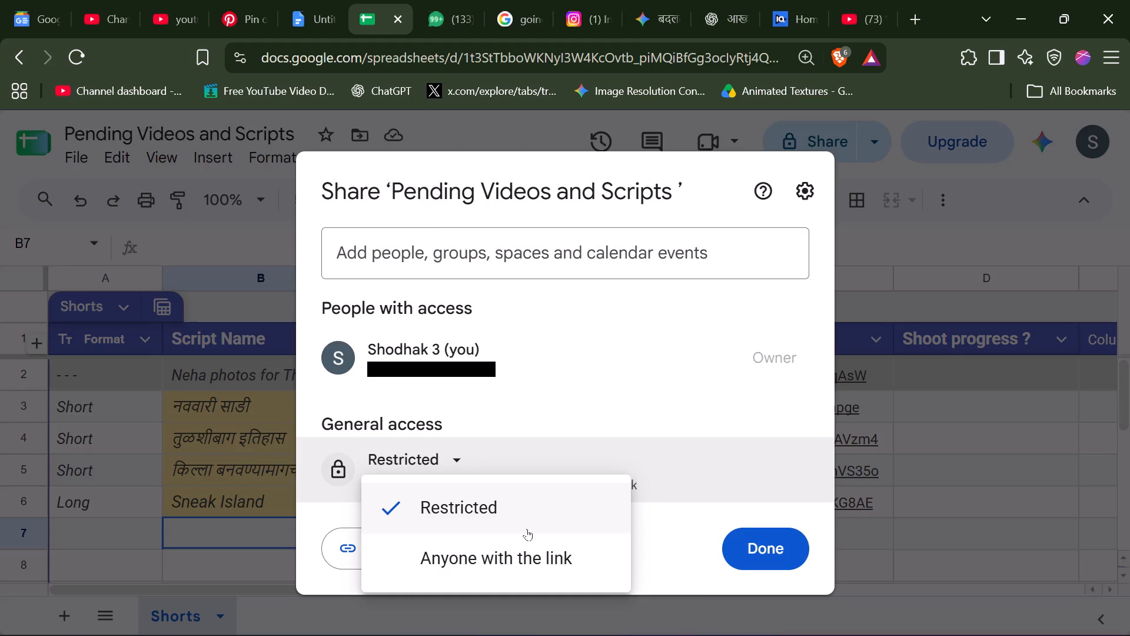
pyautogui.scroll(-1, 527, 529)
pyautogui.click(536, 547)
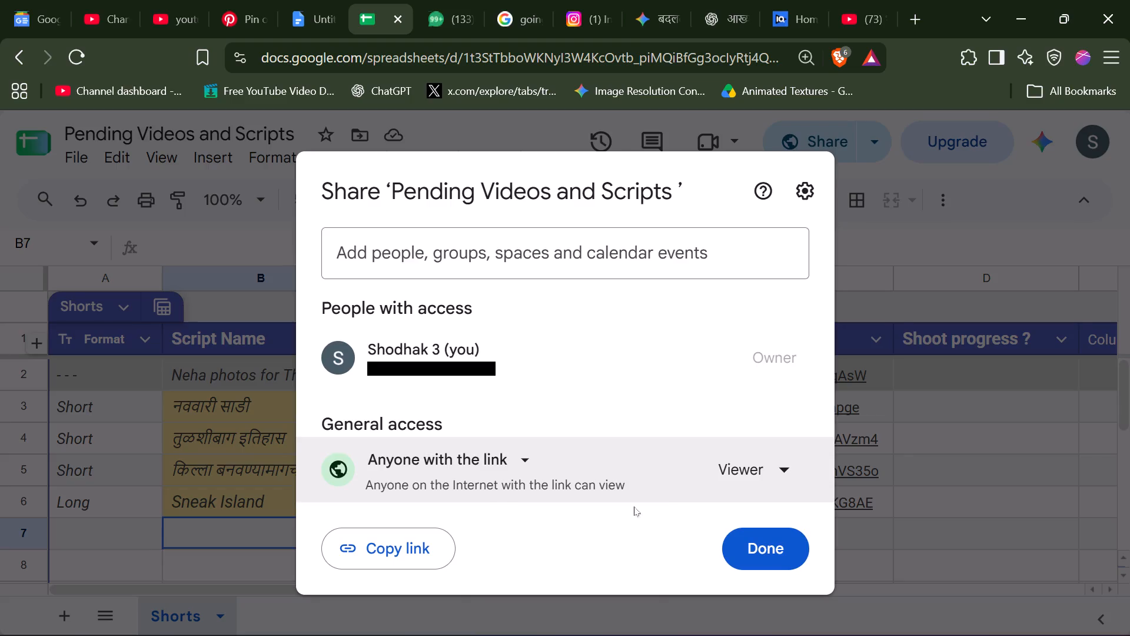